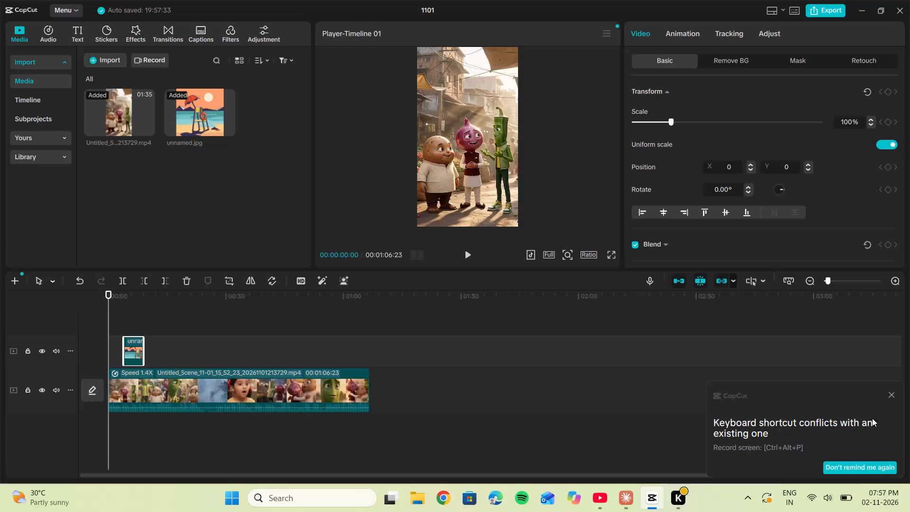
# Move the unnamed.jpg clip to the timeline start and extend it to 00:01:06:23, matching the video's end.
pyautogui.click(893, 396)
pyautogui.scroll(-3, 331, 80)
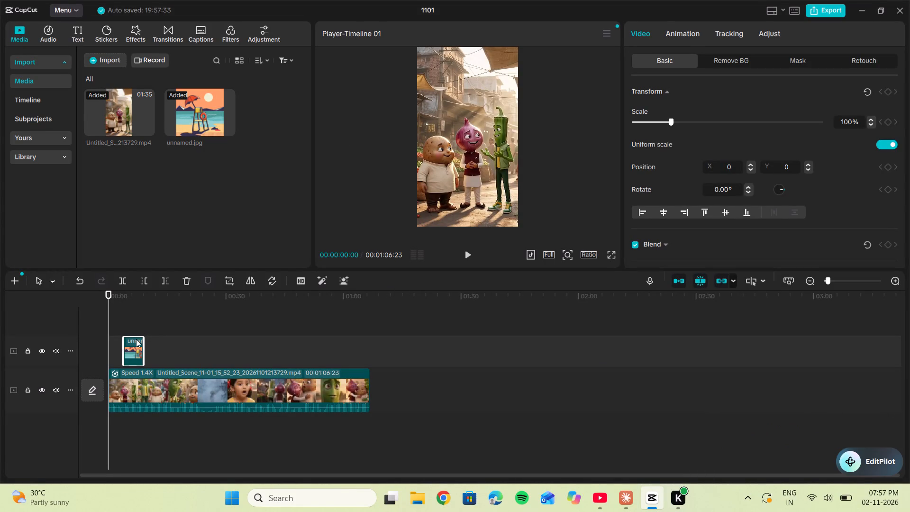
pyautogui.click(132, 346)
pyautogui.moveTo(132, 347); pyautogui.dragTo(118, 349)
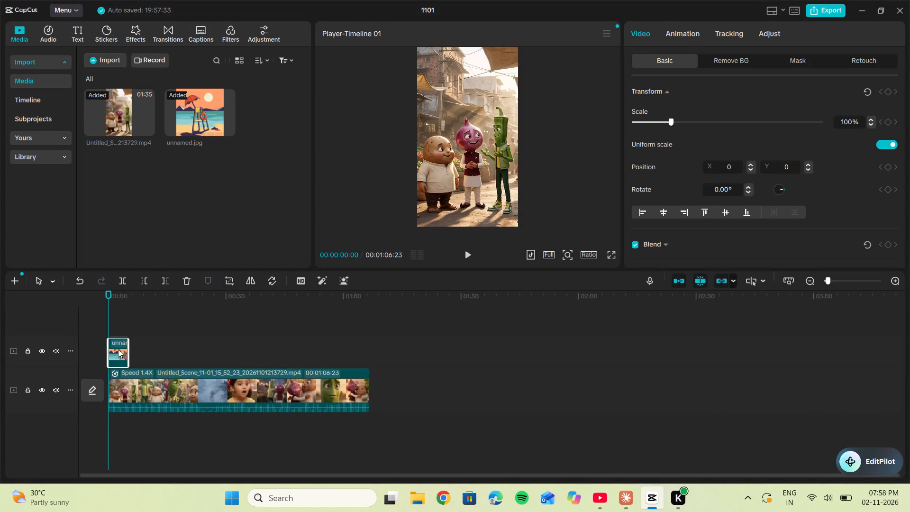
pyautogui.moveTo(127, 352); pyautogui.dragTo(258, 363)
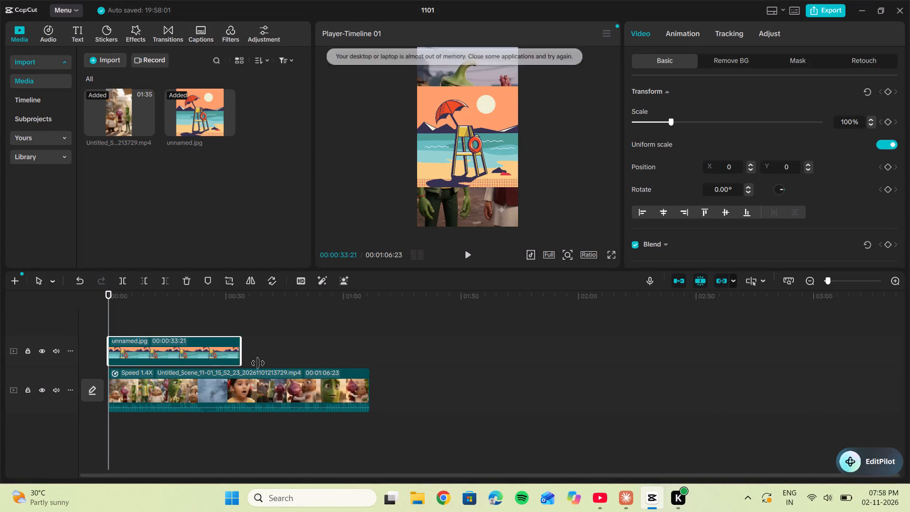
pyautogui.moveTo(258, 363); pyautogui.dragTo(366, 367)
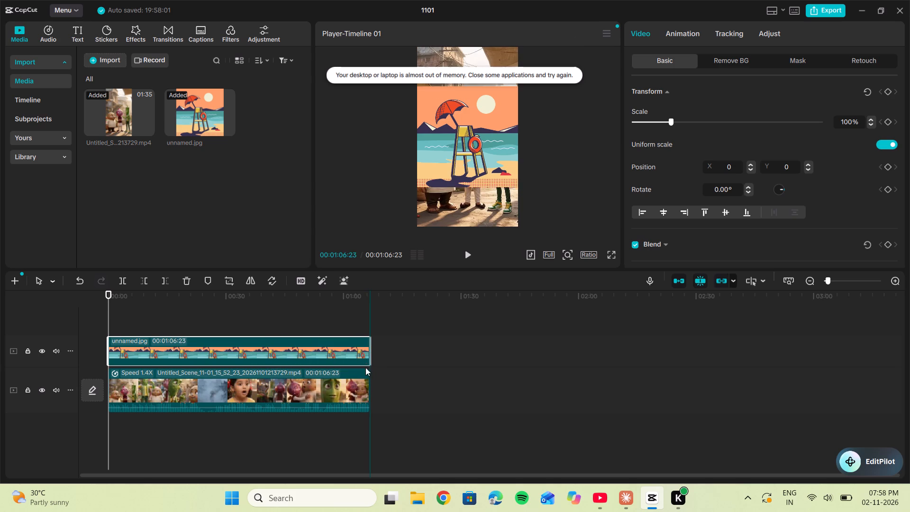
# Shrink the unnamed.jpg overlay to 15% and place it near the frame's bottom-right corner, at about X 735, Y -1558.
pyautogui.moveTo(516, 189); pyautogui.dragTo(497, 169)
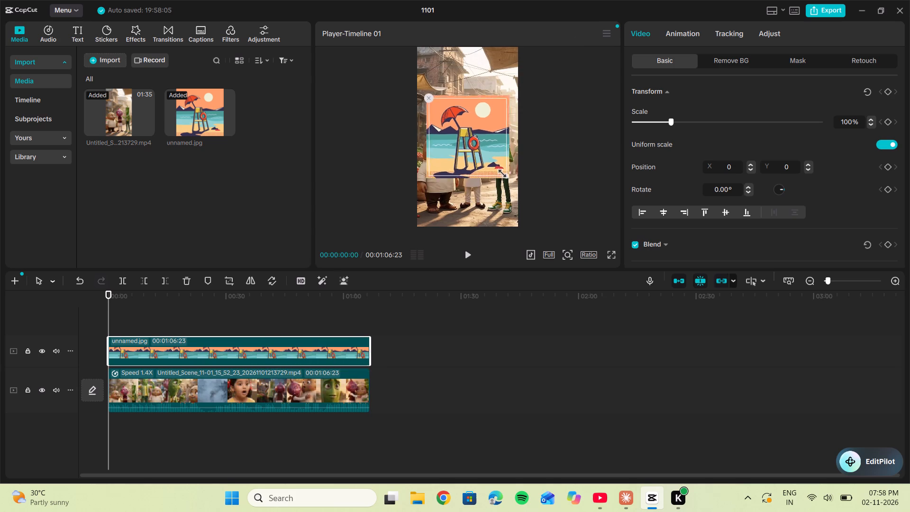
pyautogui.moveTo(497, 169); pyautogui.dragTo(459, 133)
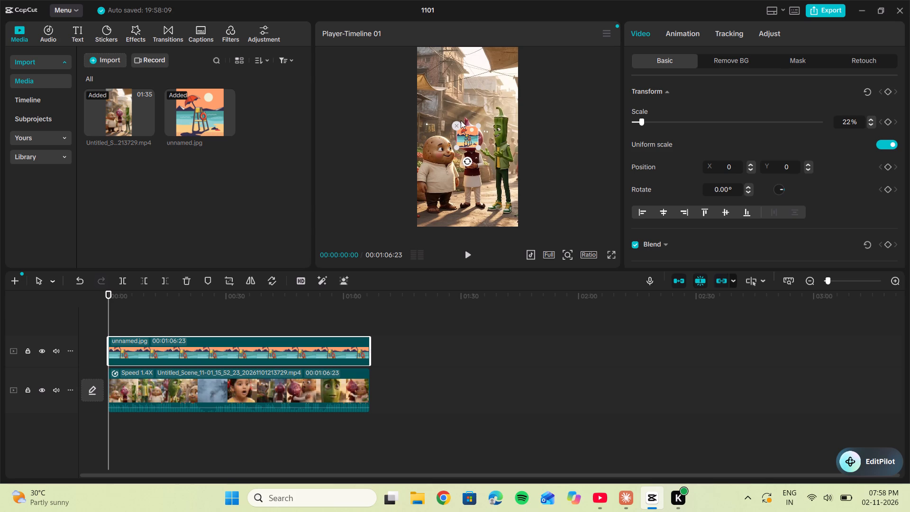
pyautogui.moveTo(467, 133); pyautogui.dragTo(473, 137)
pyautogui.moveTo(483, 152); pyautogui.dragTo(476, 147)
pyautogui.moveTo(472, 137); pyautogui.dragTo(484, 155)
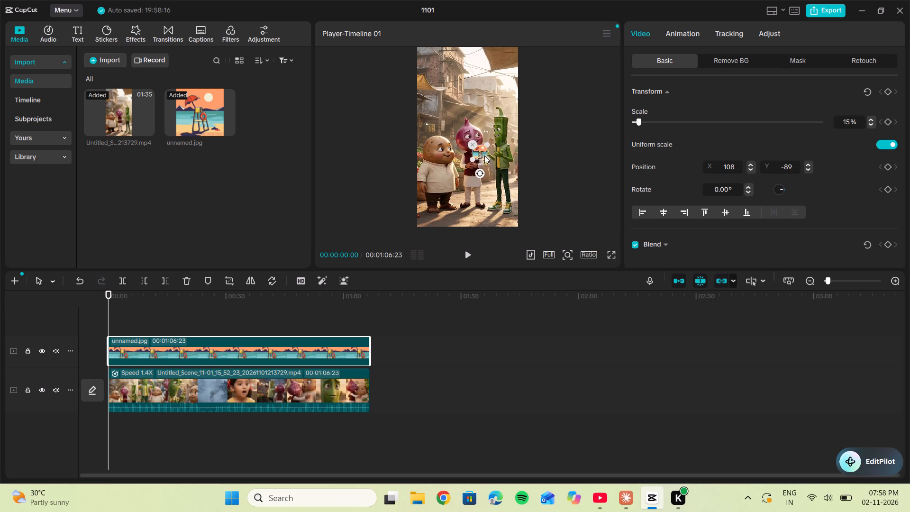
pyautogui.moveTo(484, 155); pyautogui.dragTo(500, 204)
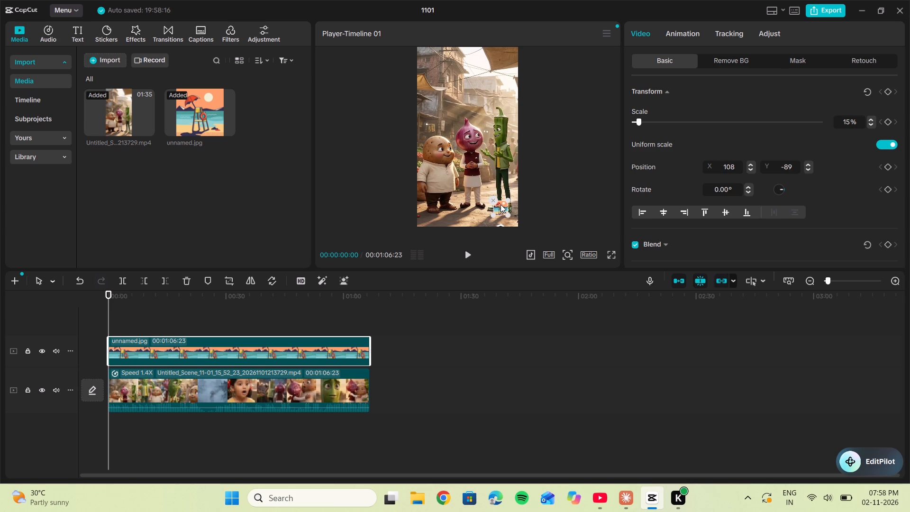
pyautogui.moveTo(500, 204); pyautogui.dragTo(501, 206)
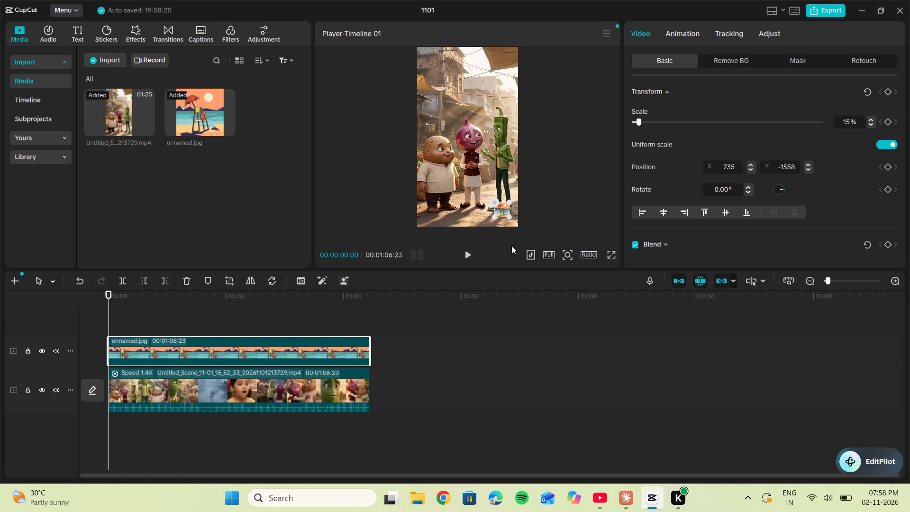
pyautogui.click(509, 240)
pyautogui.click(551, 155)
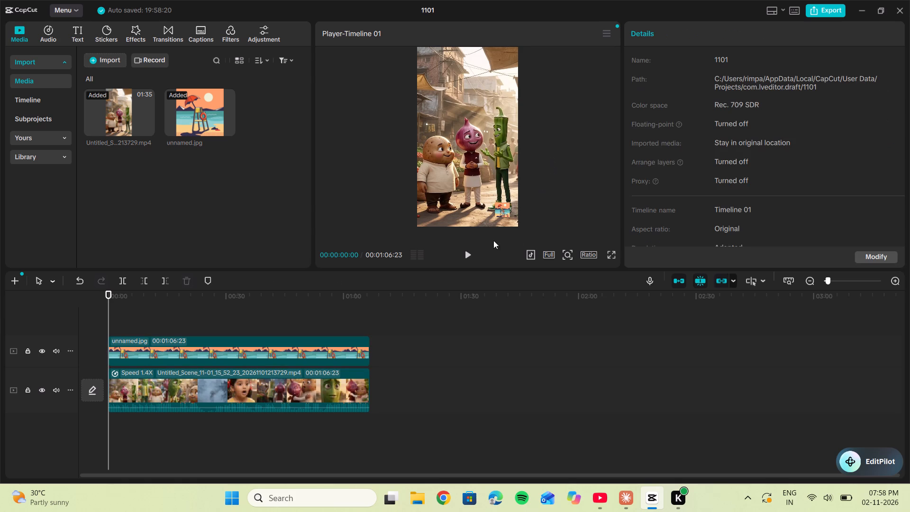
# Play the first few seconds of the video to check the logo overlay.
pyautogui.scroll(-2, 281, 390)
pyautogui.click(471, 256)
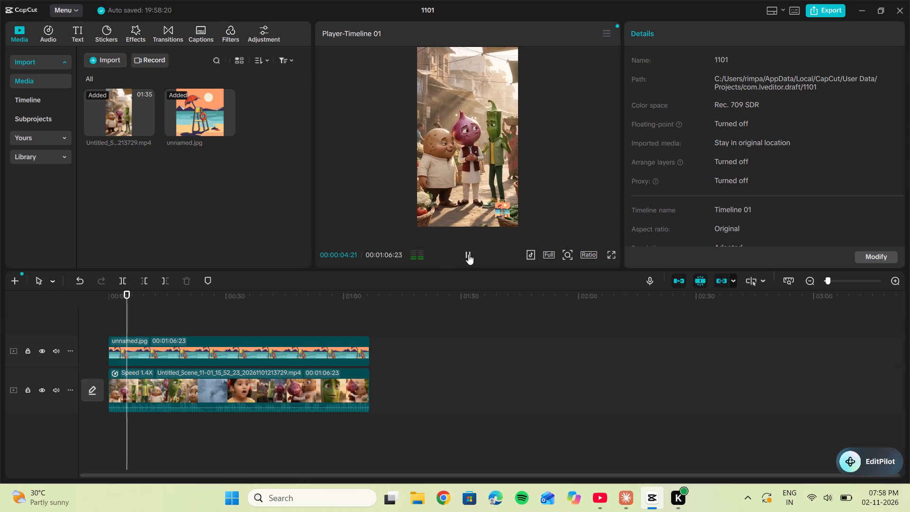
pyautogui.click(465, 250)
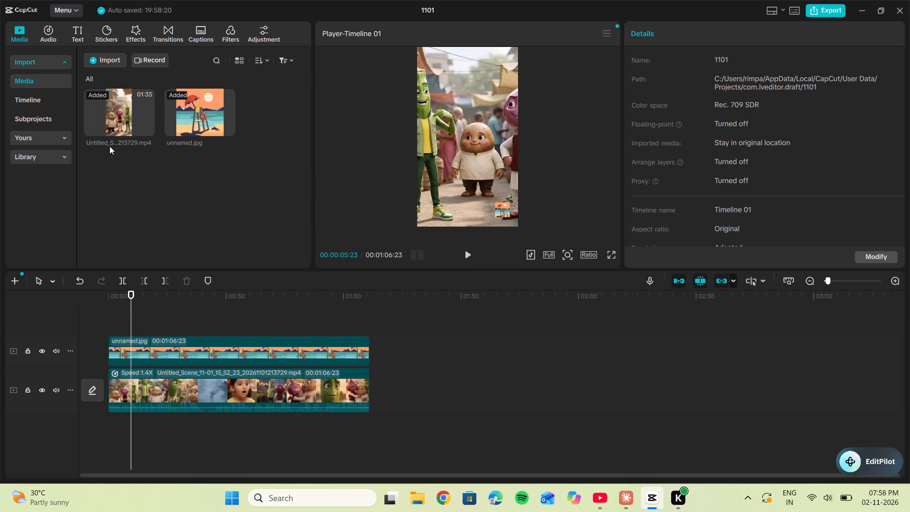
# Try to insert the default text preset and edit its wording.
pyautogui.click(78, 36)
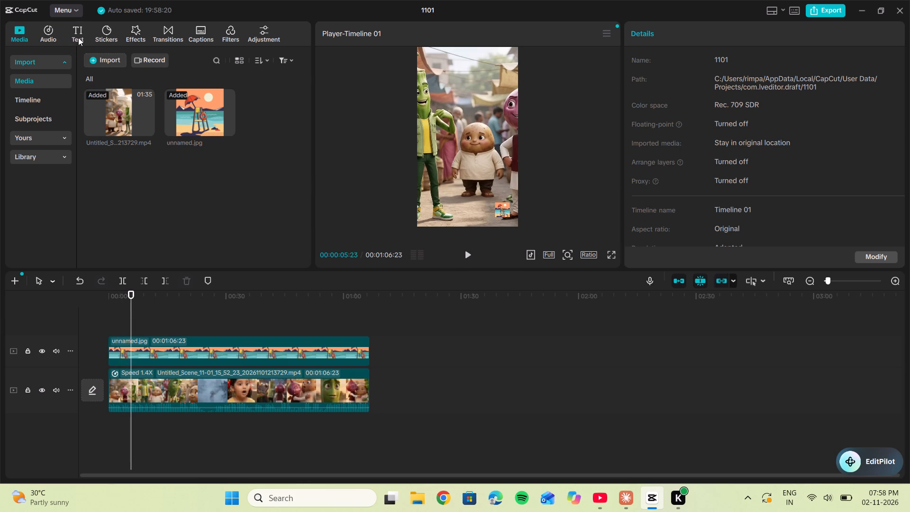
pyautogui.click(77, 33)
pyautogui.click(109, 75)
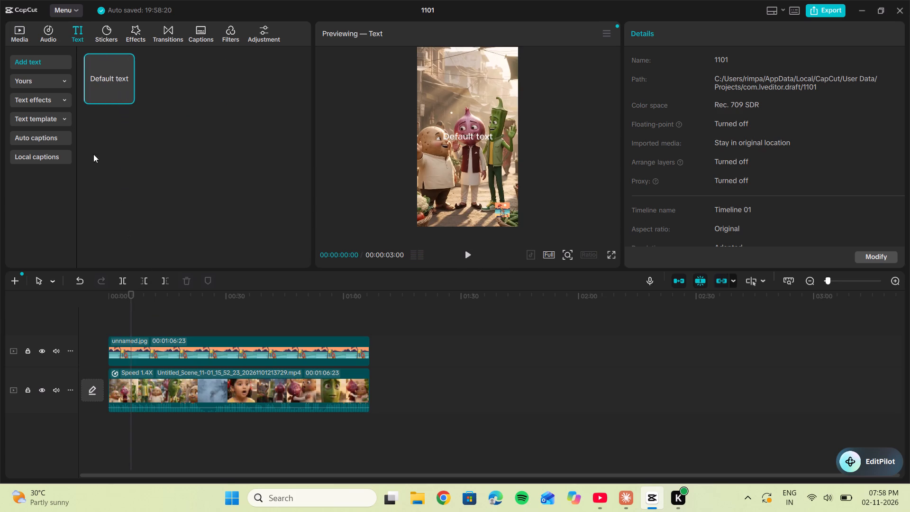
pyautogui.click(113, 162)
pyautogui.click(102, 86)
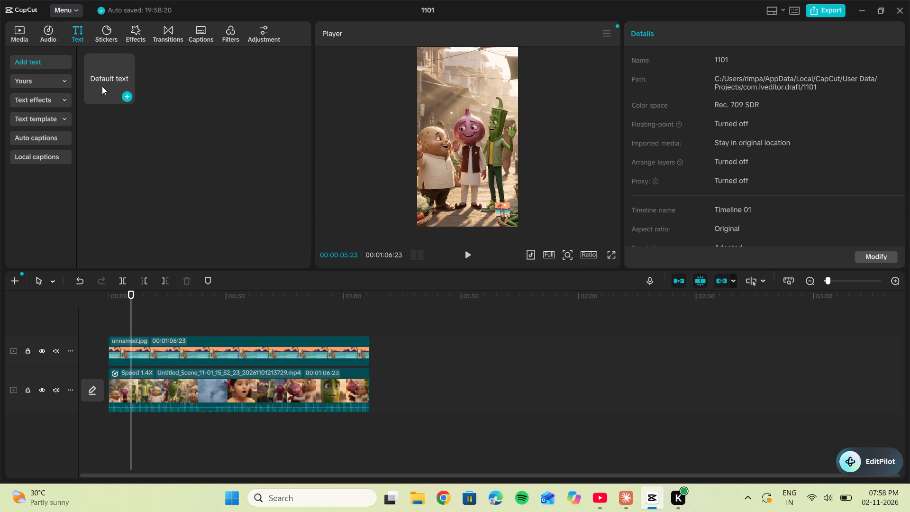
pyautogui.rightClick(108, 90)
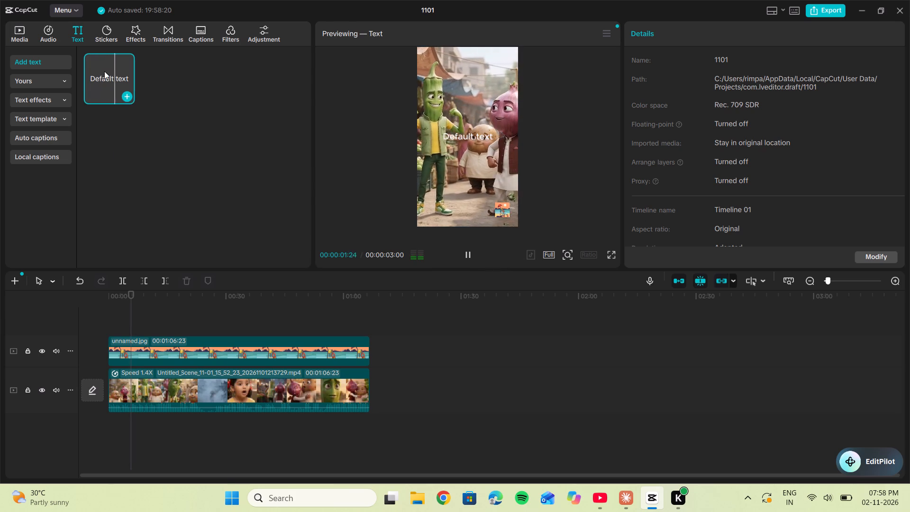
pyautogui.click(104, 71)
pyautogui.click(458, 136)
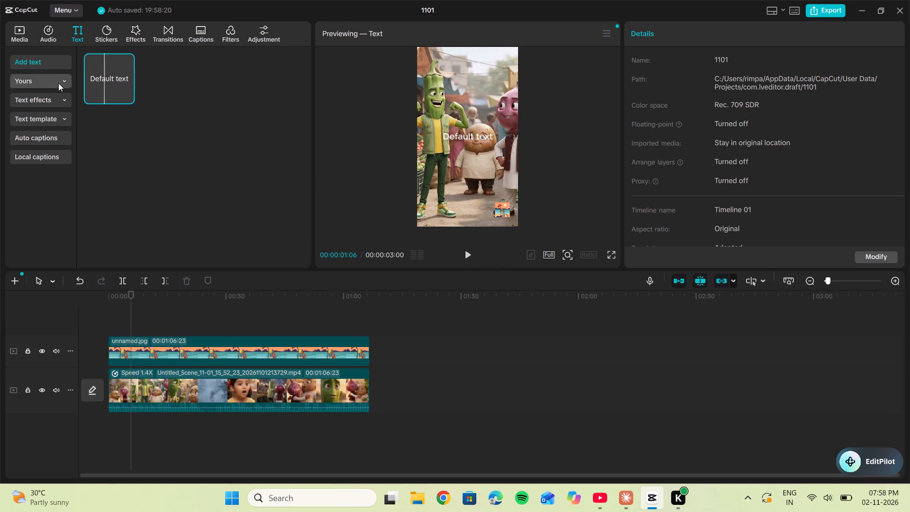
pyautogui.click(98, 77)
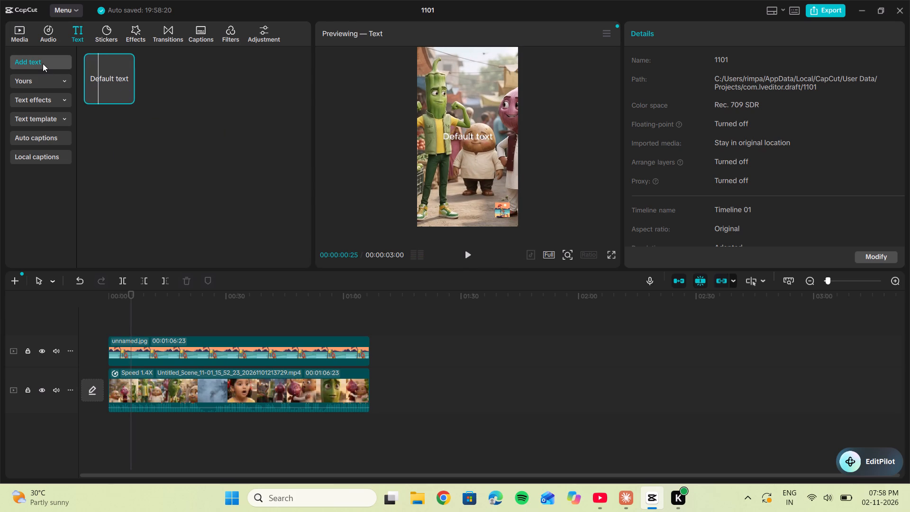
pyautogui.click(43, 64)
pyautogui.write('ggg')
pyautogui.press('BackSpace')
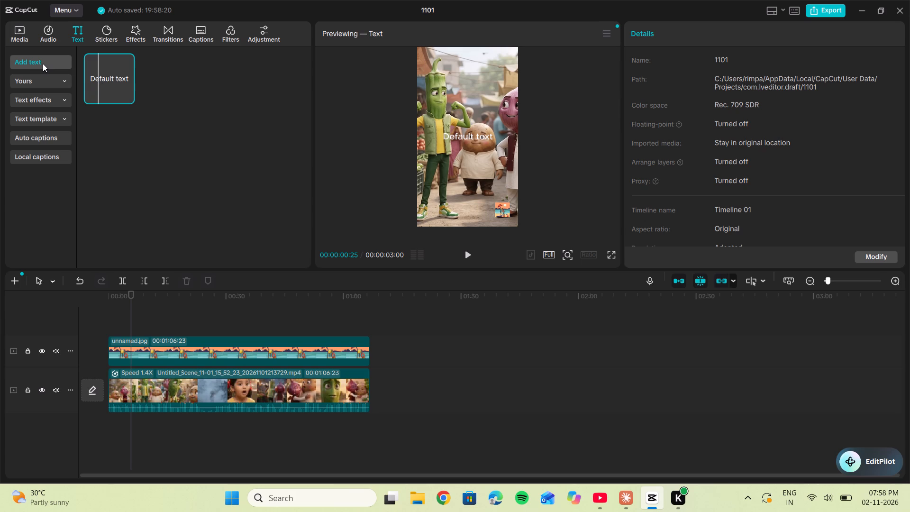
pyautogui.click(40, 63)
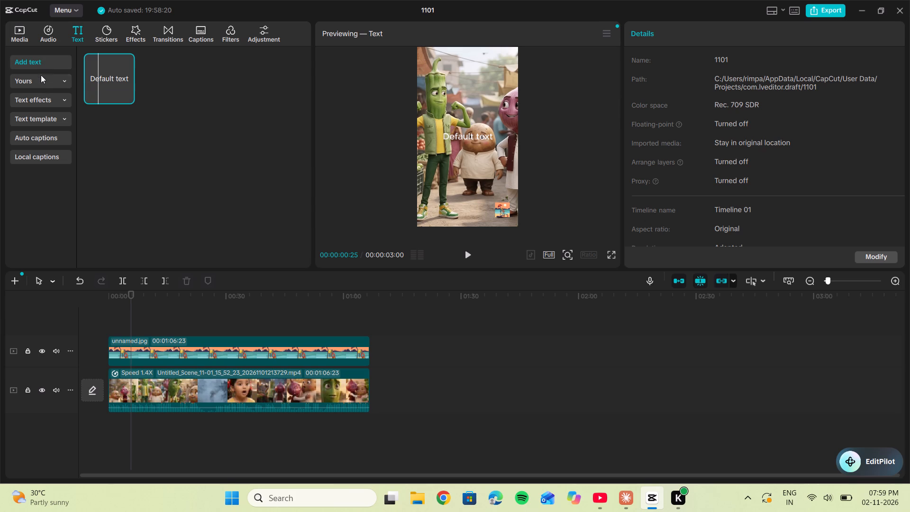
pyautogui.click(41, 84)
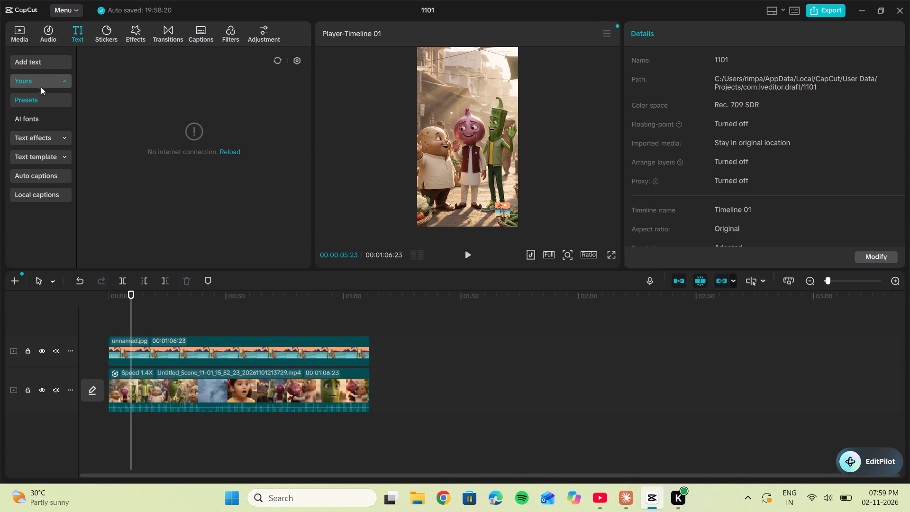
# Add a default text clip to the timeline.
pyautogui.click(42, 57)
pyautogui.click(97, 70)
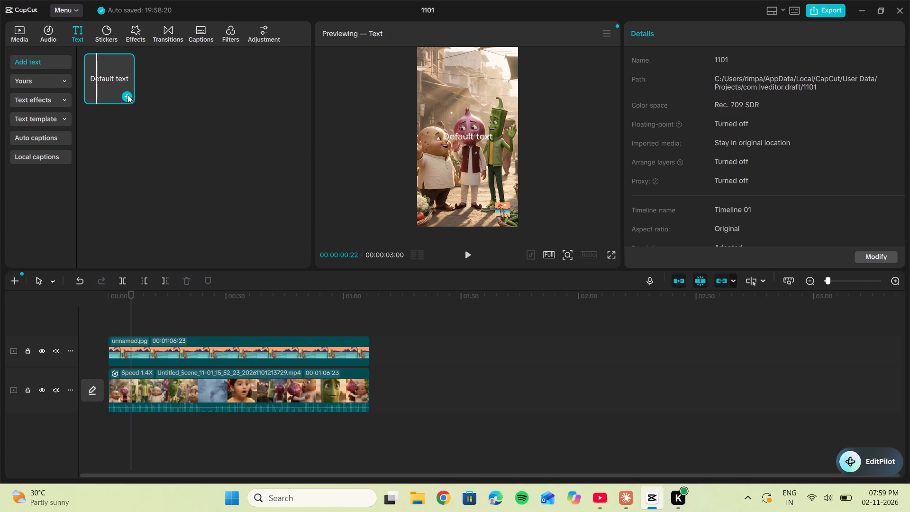
pyautogui.click(127, 95)
# Move the default text clip to the timeline start and stretch it to the end of the video.
pyautogui.click(137, 344)
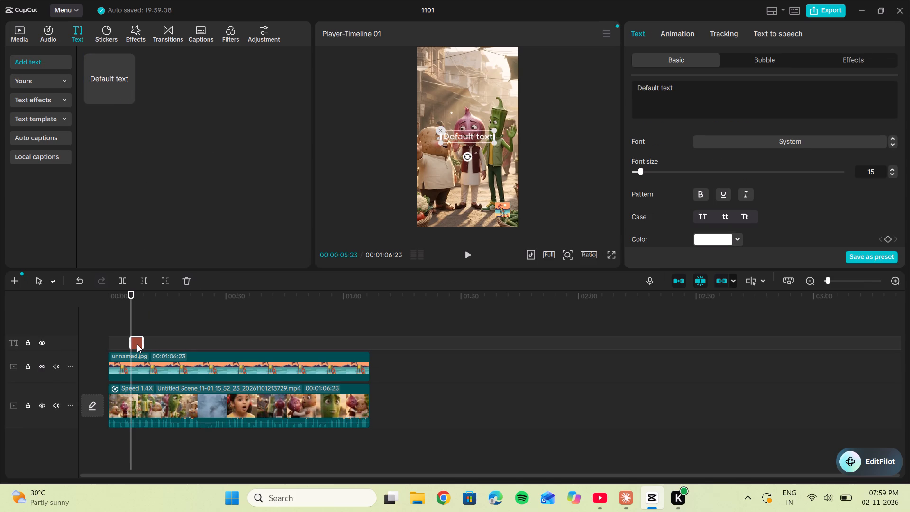
pyautogui.moveTo(137, 344); pyautogui.dragTo(118, 348)
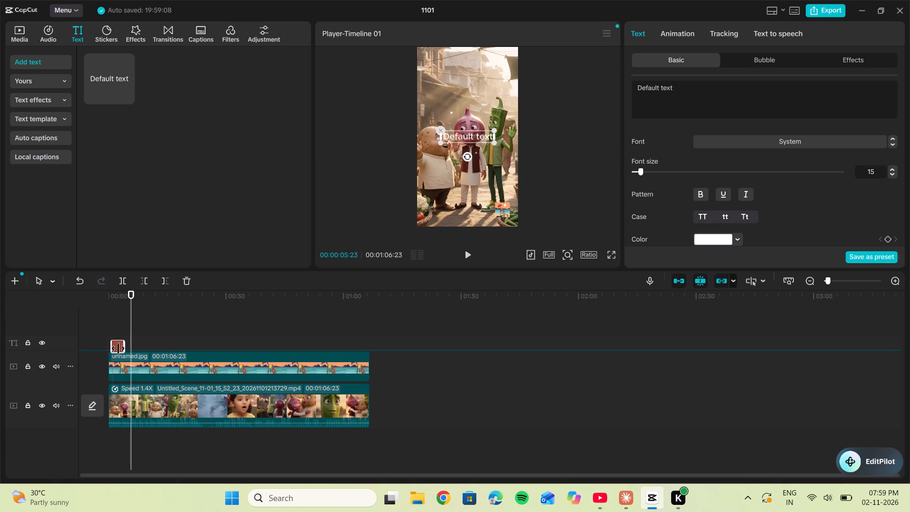
pyautogui.moveTo(118, 348); pyautogui.dragTo(116, 346)
pyautogui.moveTo(121, 345); pyautogui.dragTo(201, 345)
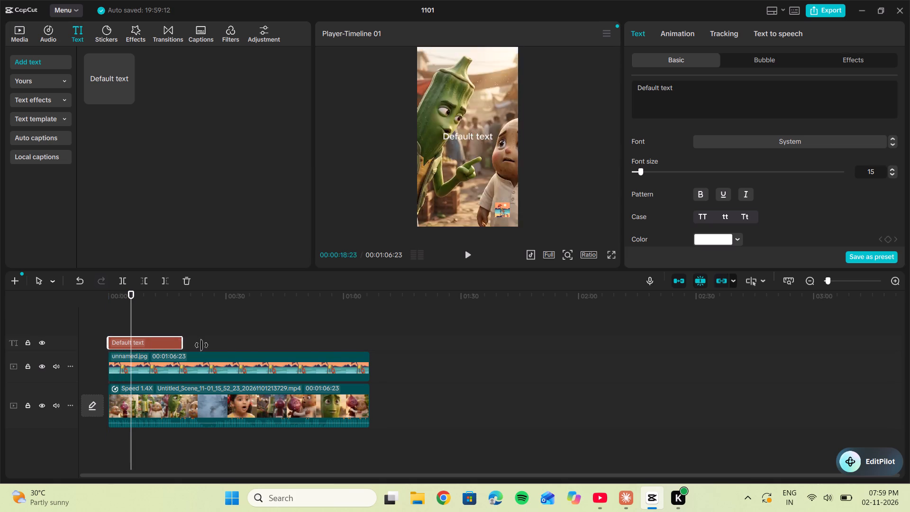
pyautogui.moveTo(201, 345); pyautogui.dragTo(369, 357)
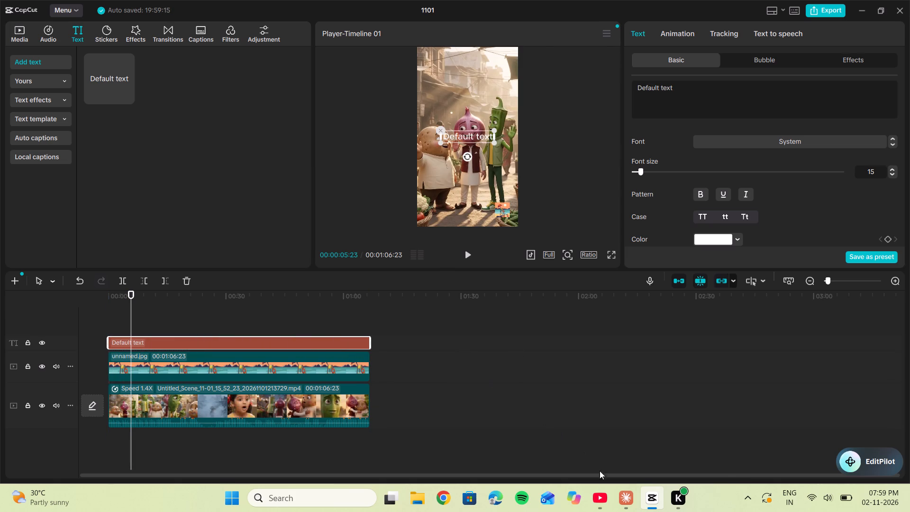
pyautogui.click(599, 504)
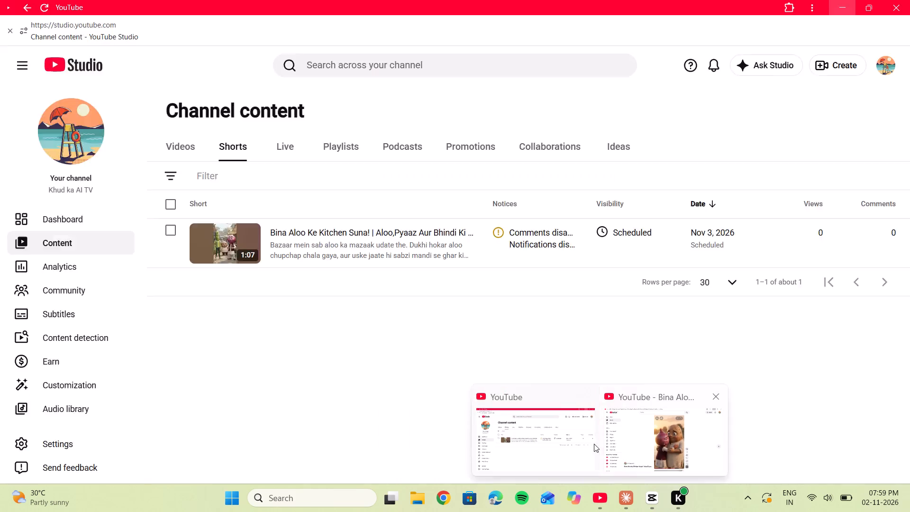
pyautogui.click(588, 443)
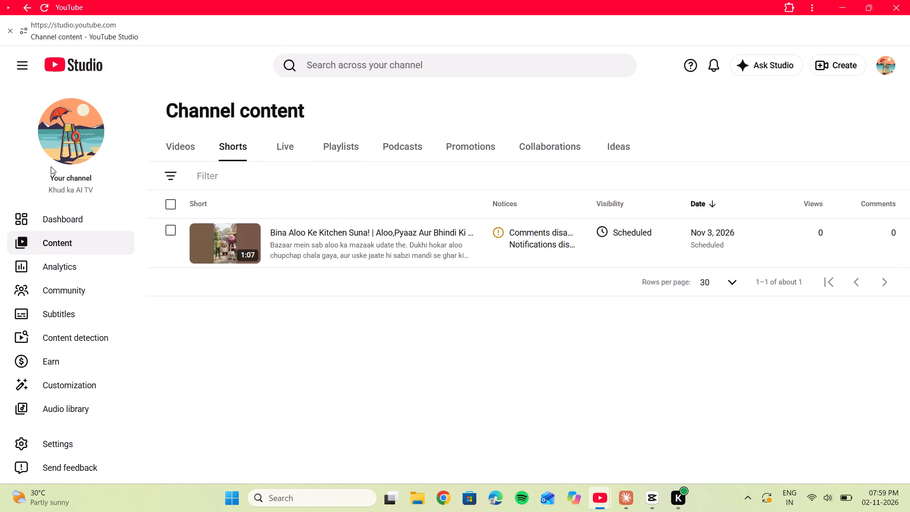
pyautogui.click(86, 219)
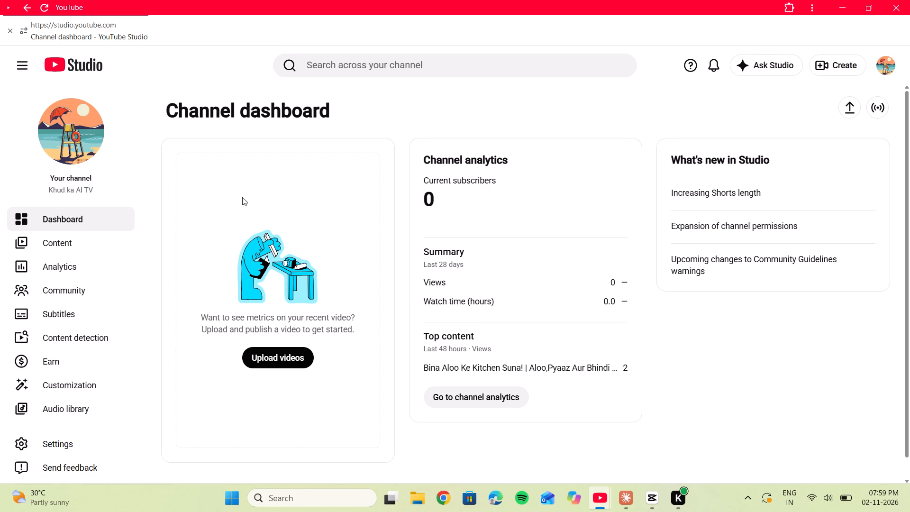
pyautogui.click(78, 148)
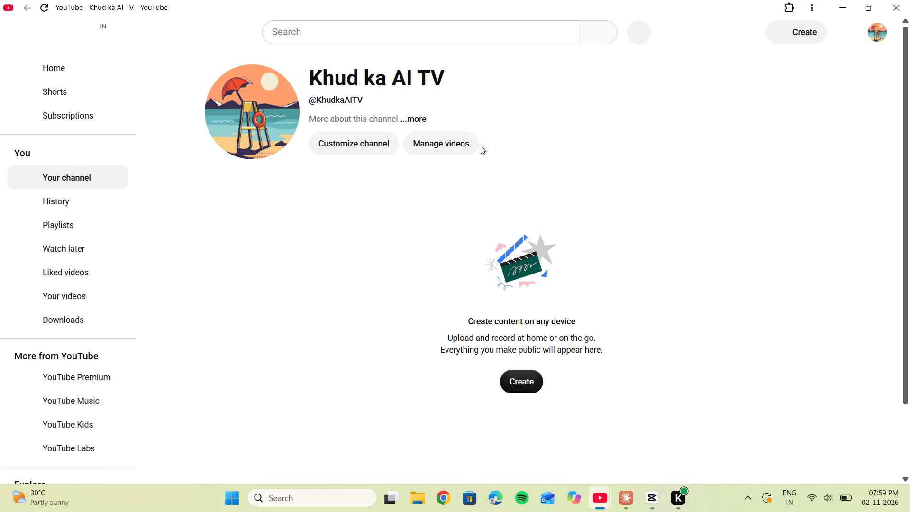
pyautogui.moveTo(379, 96); pyautogui.dragTo(309, 98)
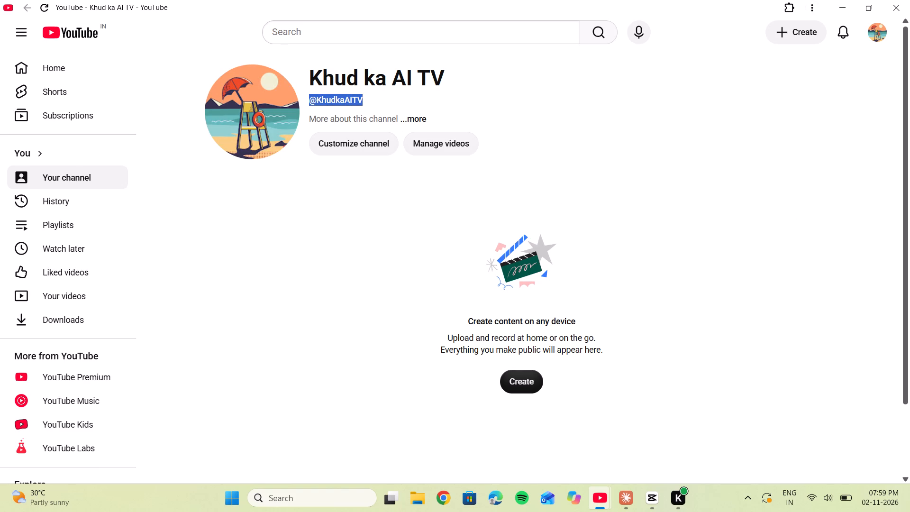
pyautogui.hotkey('ctrl', 'c')
pyautogui.hotkey('ctrl', 'c')
pyautogui.click(648, 500)
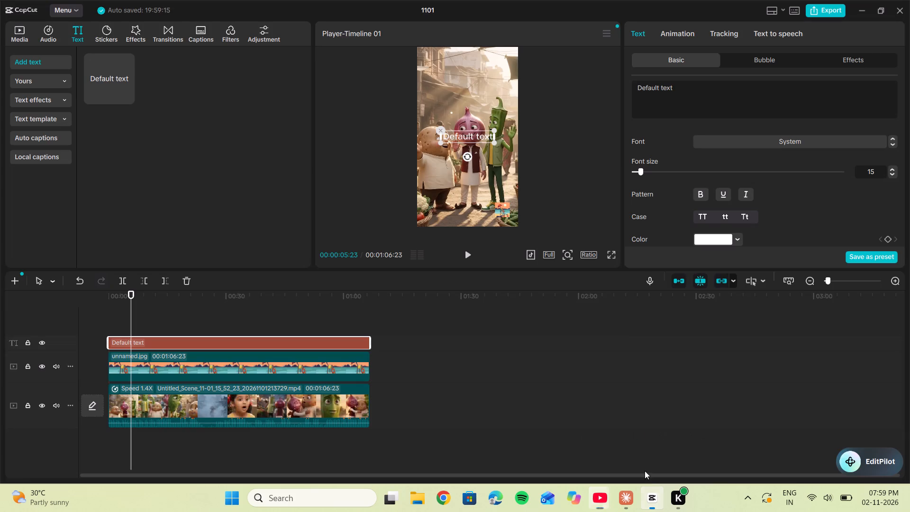
pyautogui.moveTo(683, 92); pyautogui.dragTo(681, 92)
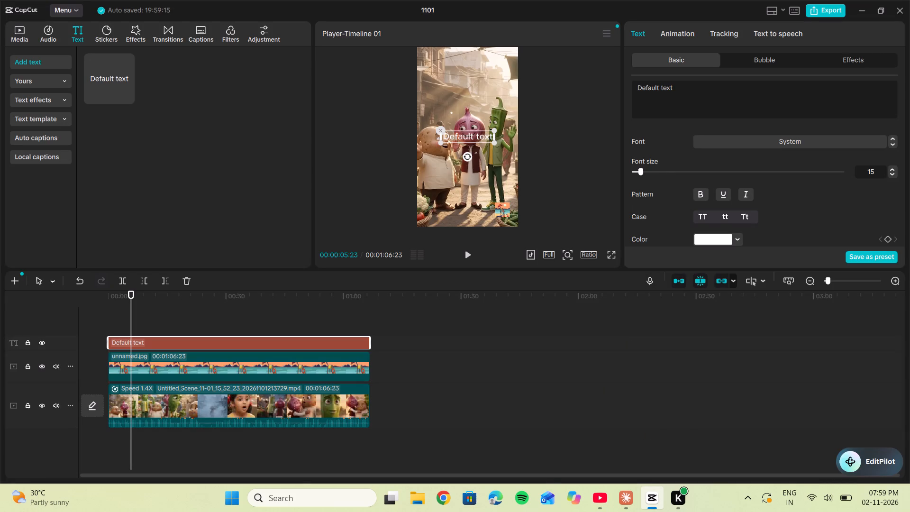
pyautogui.moveTo(681, 92); pyautogui.dragTo(639, 92)
pyautogui.press('BackSpace')
pyautogui.press('BackSpace')
pyautogui.press('BackSpace')
pyautogui.press('BackSpace')
pyautogui.press('BackSpace')
pyautogui.press('BackSpace')
pyautogui.press('BackSpace')
pyautogui.press('BackSpace')
pyautogui.press('BackSpace')
pyautogui.press('BackSpace')
pyautogui.press('BackSpace')
pyautogui.press('BackSpace')
pyautogui.press('BackSpace')
pyautogui.press('BackSpace')
pyautogui.press('BackSpace')
pyautogui.press('BackSpace')
pyautogui.press('BackSpace')
pyautogui.press('BackSpace')
pyautogui.press('BackSpace')
pyautogui.press('BackSpace')
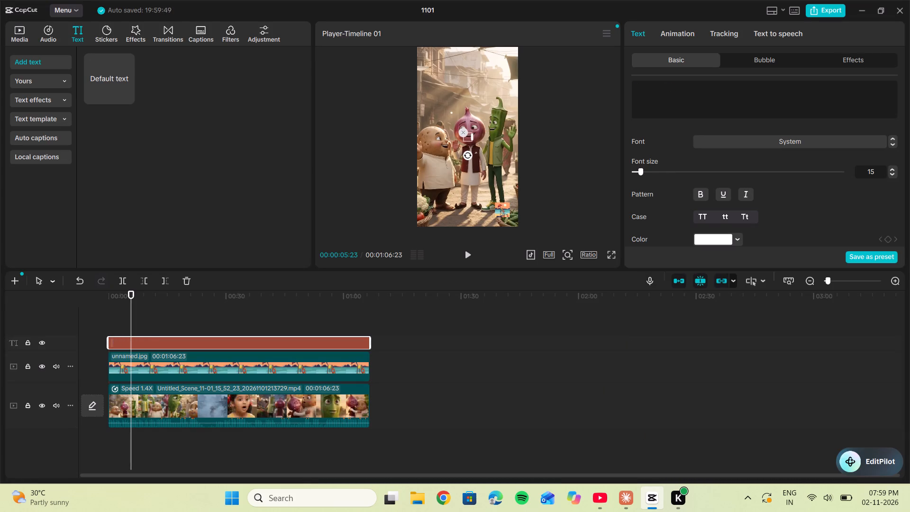
pyautogui.hotkey('ctrl', 'v')
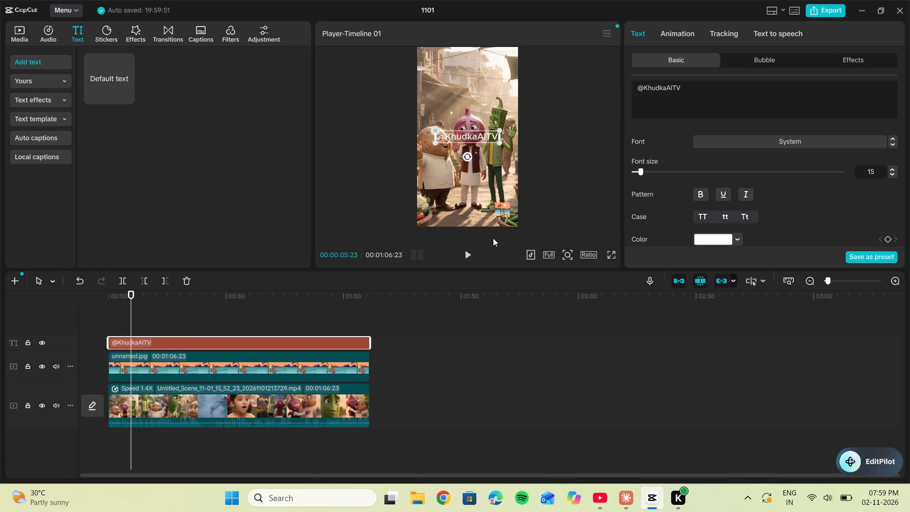
pyautogui.moveTo(496, 142); pyautogui.dragTo(475, 135)
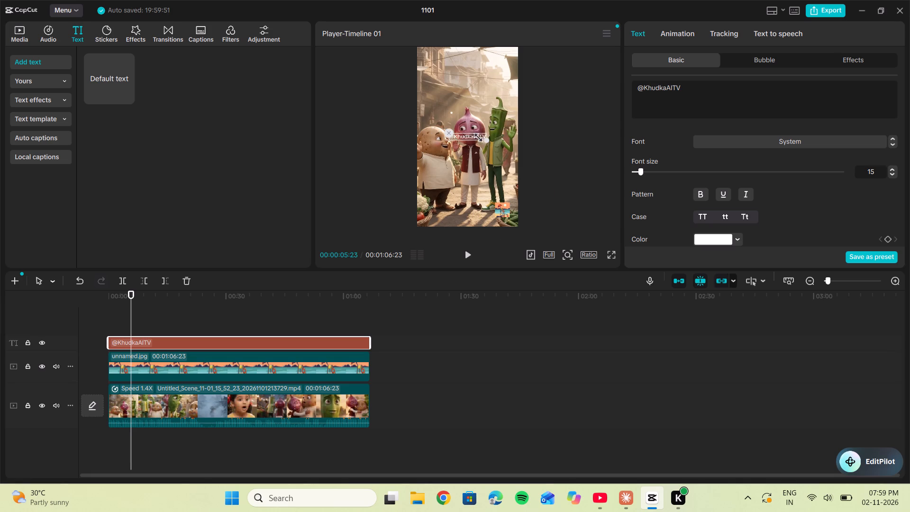
pyautogui.moveTo(475, 135); pyautogui.dragTo(473, 135)
pyautogui.moveTo(467, 134); pyautogui.dragTo(494, 191)
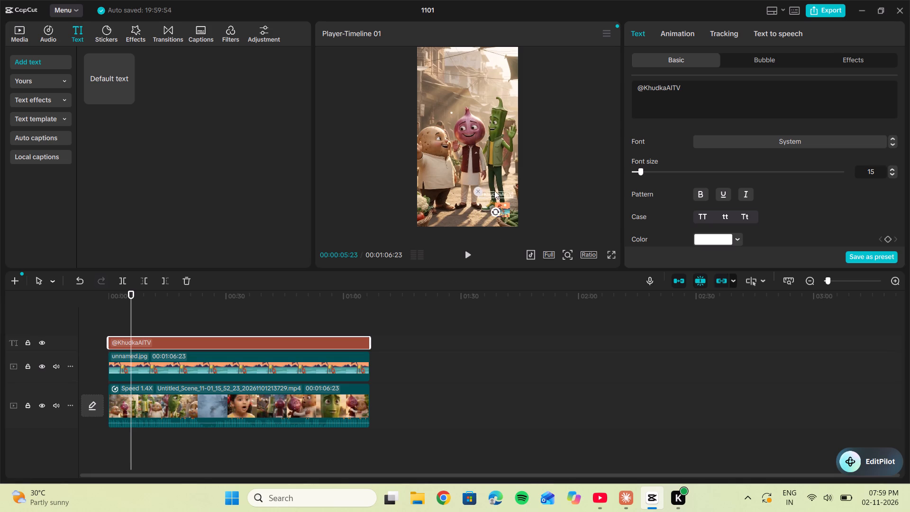
pyautogui.moveTo(494, 191); pyautogui.dragTo(506, 223)
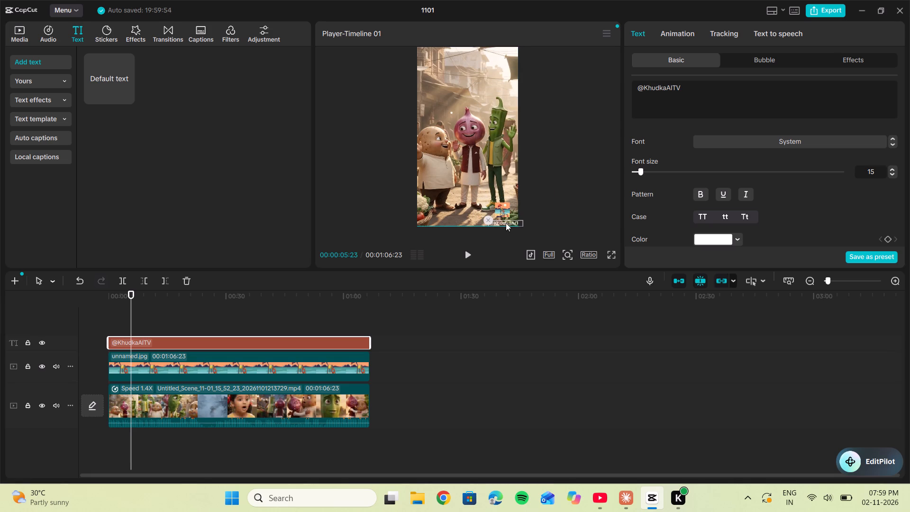
pyautogui.moveTo(506, 223); pyautogui.dragTo(503, 219)
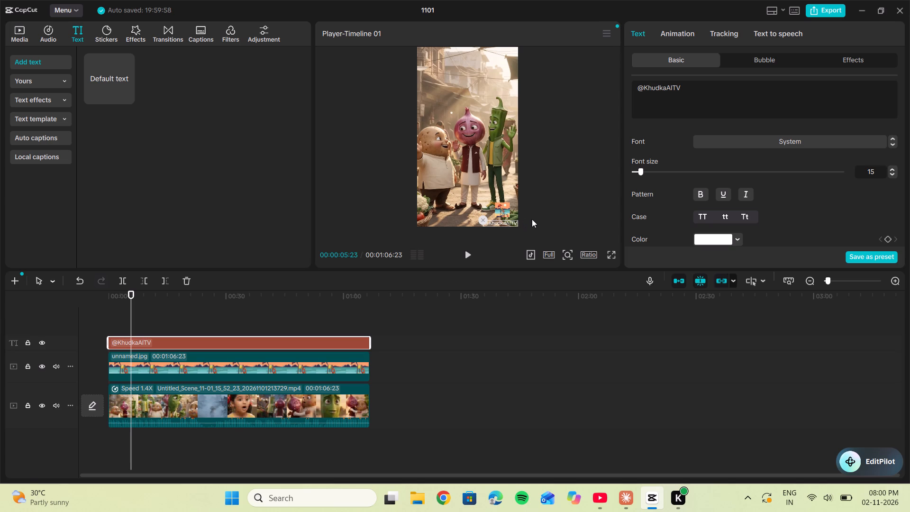
pyautogui.click(500, 209)
pyautogui.click(501, 208)
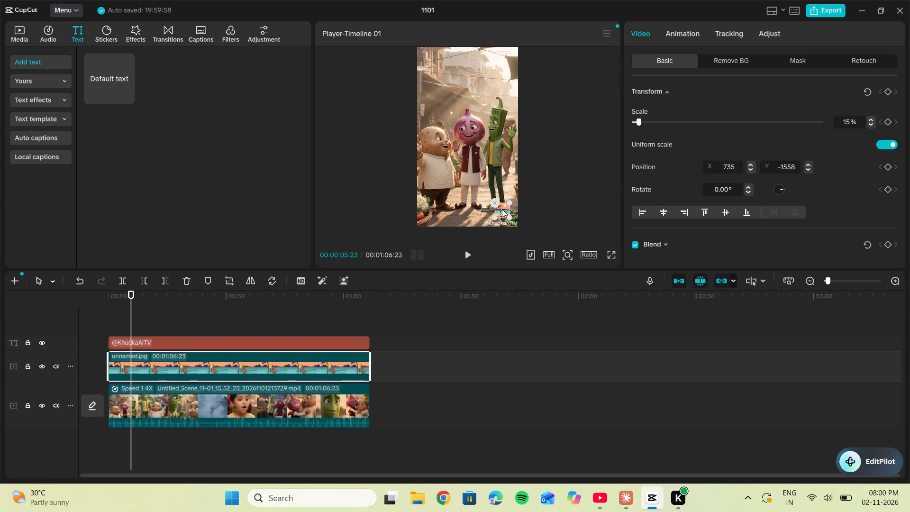
pyautogui.click(534, 217)
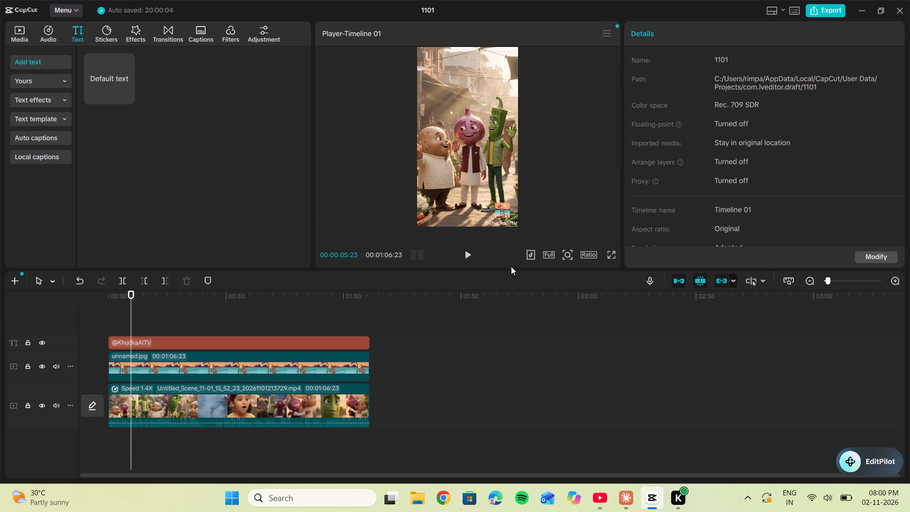
pyautogui.scroll(-2, 122, 209)
# Open the export settings, review the resolution and bit rate options, and set the frame rate to 60fps.
pyautogui.click(837, 10)
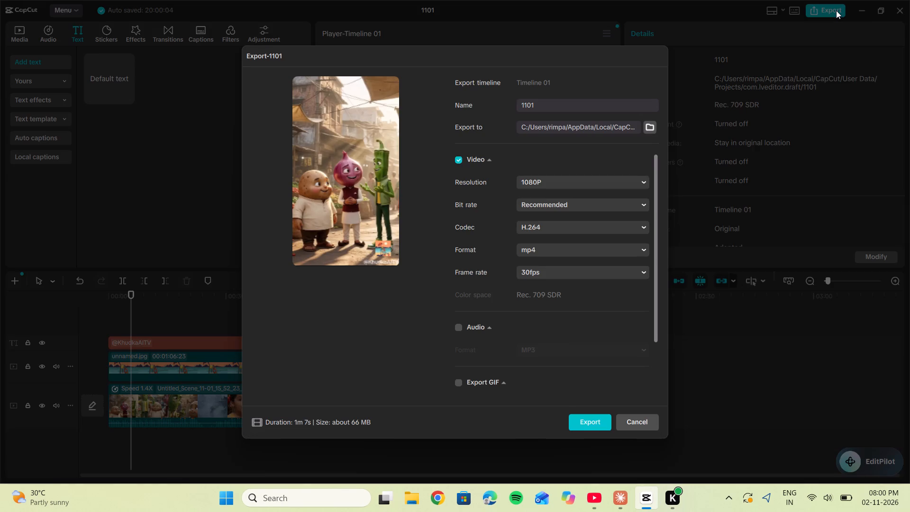
pyautogui.click(620, 181)
pyautogui.click(564, 241)
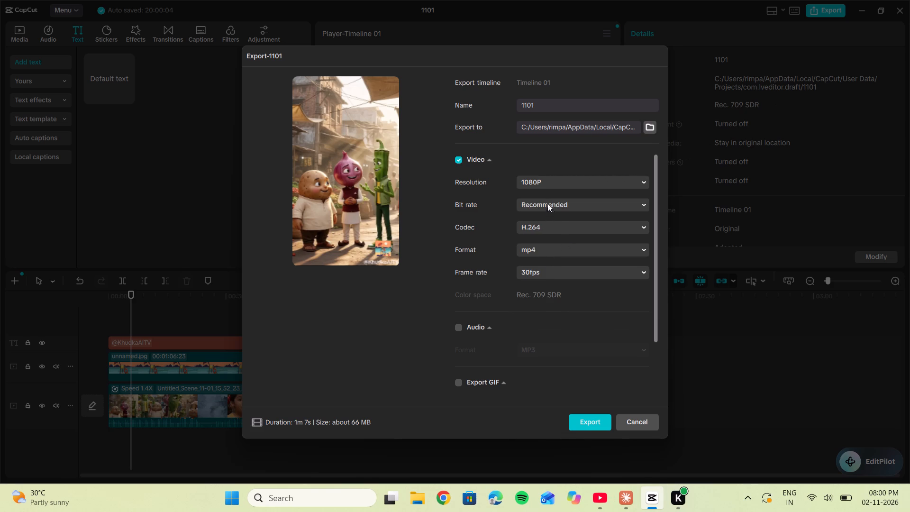
pyautogui.click(561, 205)
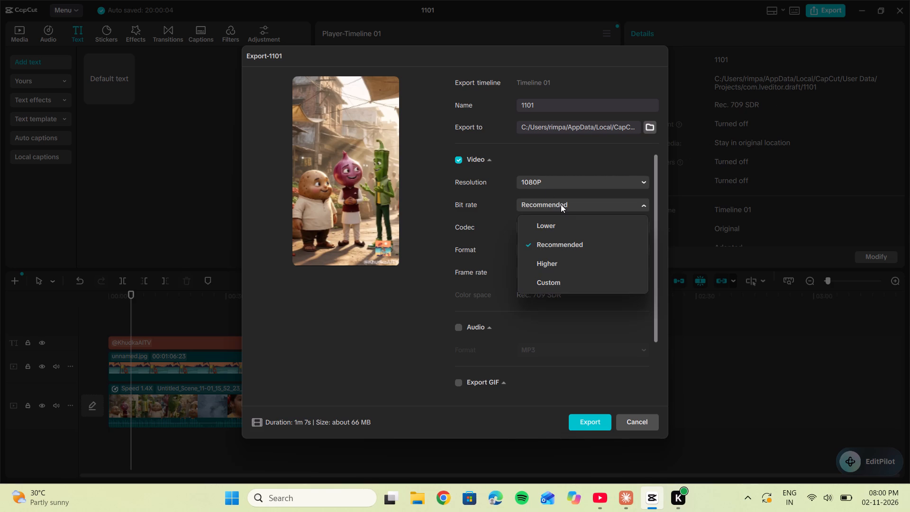
pyautogui.click(560, 204)
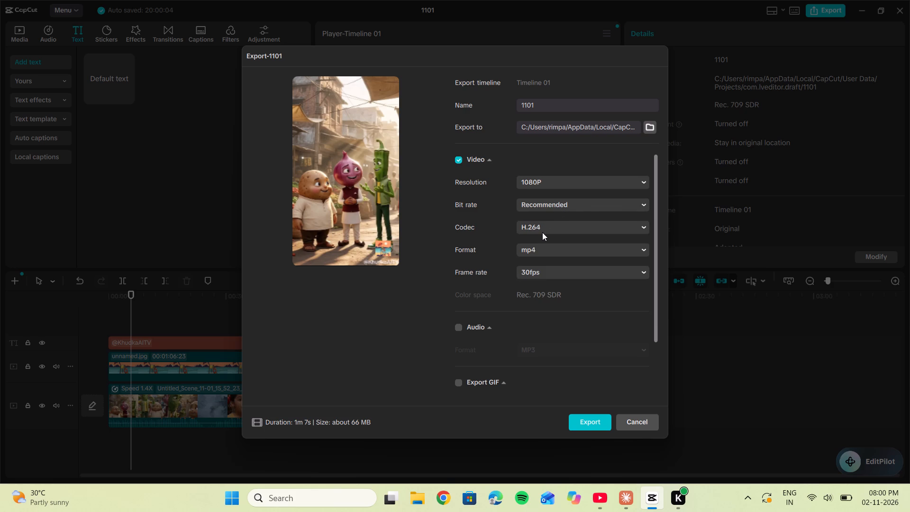
pyautogui.click(556, 271)
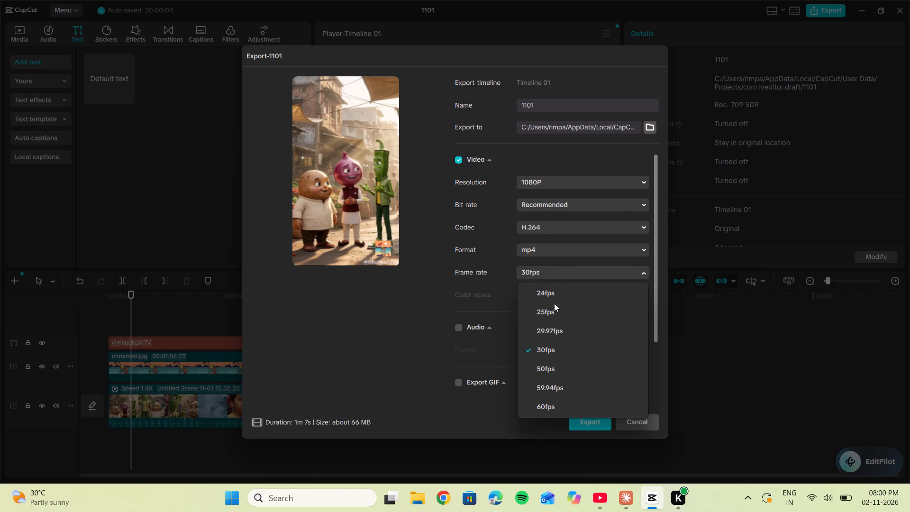
pyautogui.click(556, 407)
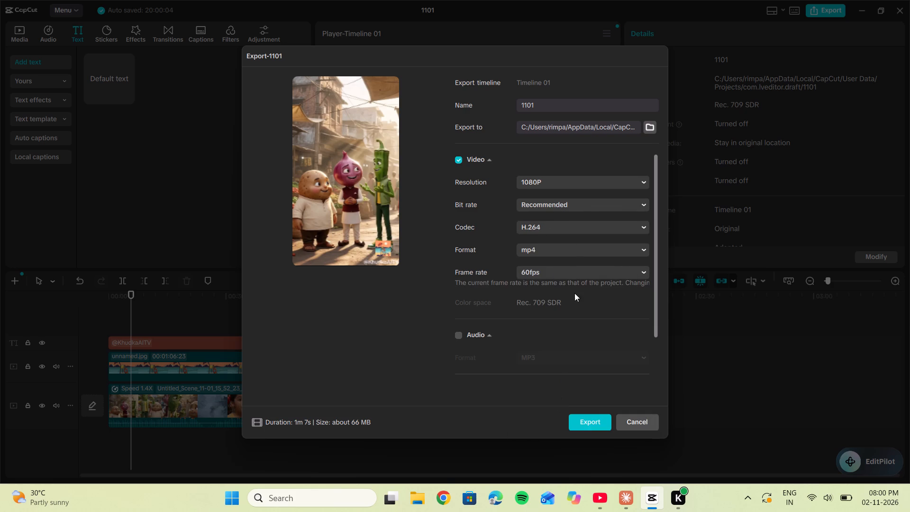
pyautogui.scroll(-3, 564, 277)
pyautogui.scroll(2, 564, 277)
pyautogui.scroll(-5, 584, 292)
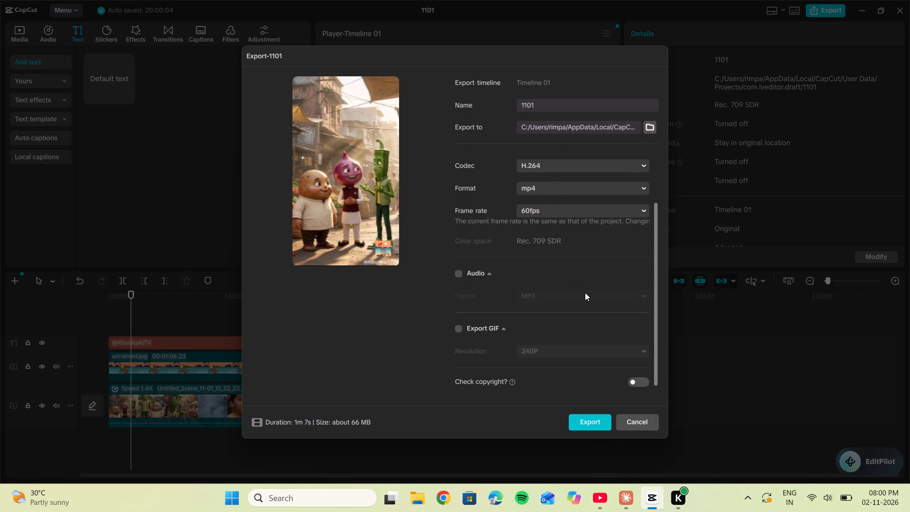
pyautogui.scroll(4, 585, 293)
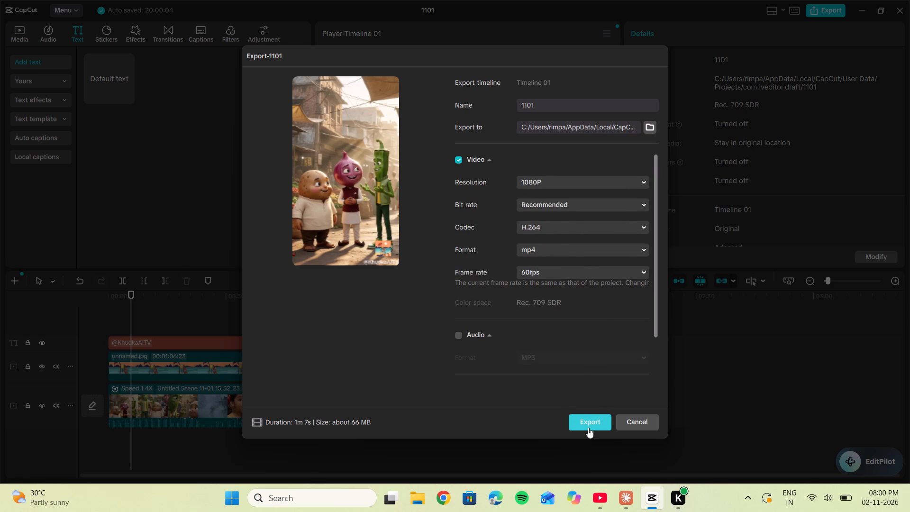
# Name the exported video final and start the export.
pyautogui.moveTo(538, 107); pyautogui.dragTo(510, 108)
pyautogui.press('BackSpace')
pyautogui.write('final')
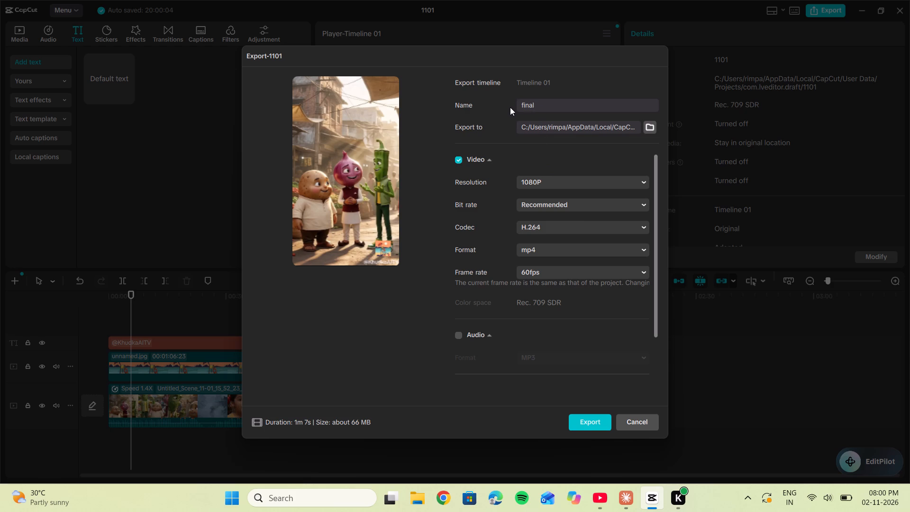
pyautogui.click(593, 424)
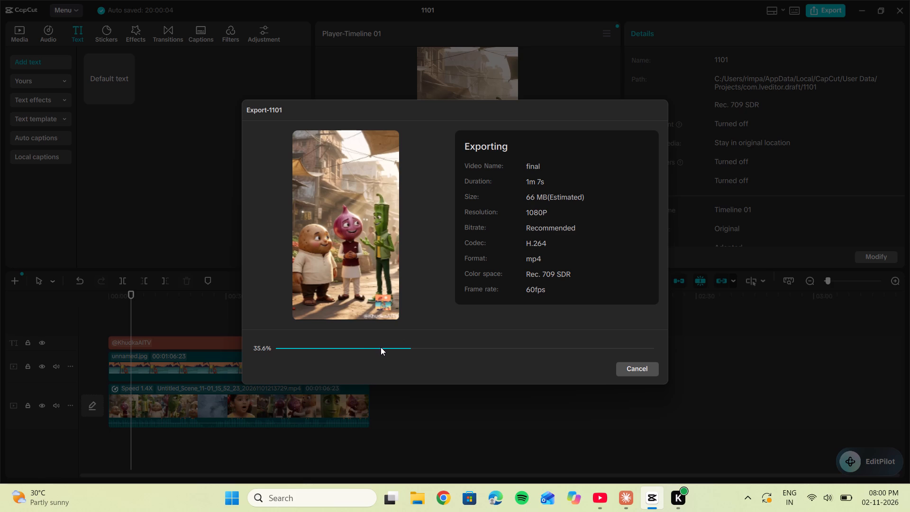
pyautogui.click(441, 348)
# Close the YouTube windows showing the Bina Aloo Ke Kitchen Suna! Short and the Studio channel dashboard.
pyautogui.click(603, 499)
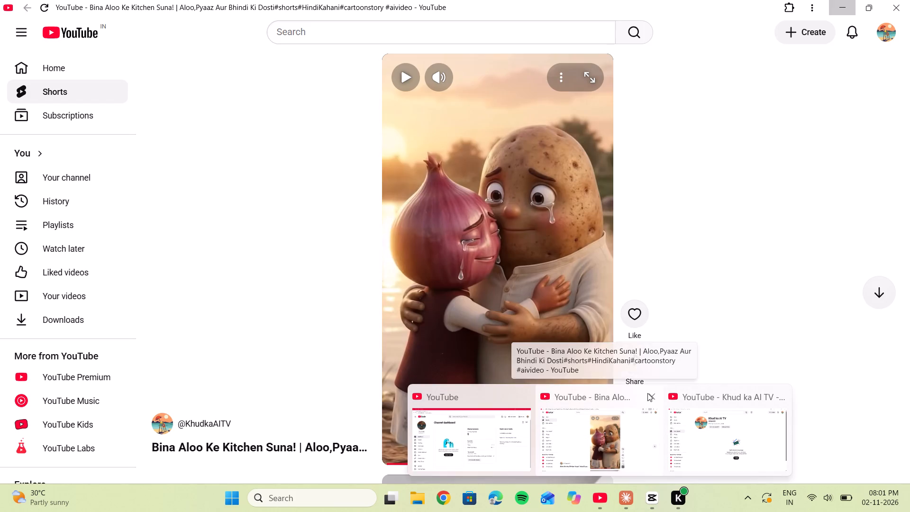
pyautogui.click(653, 392)
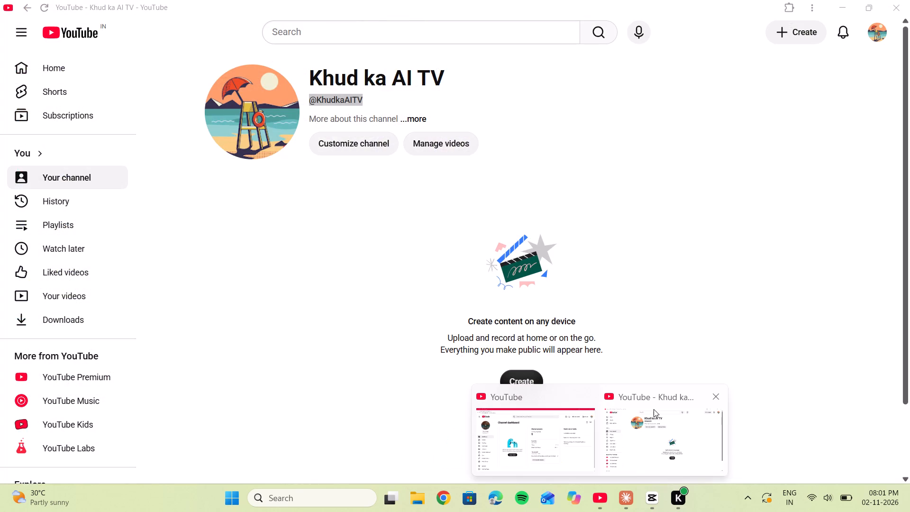
pyautogui.click(589, 398)
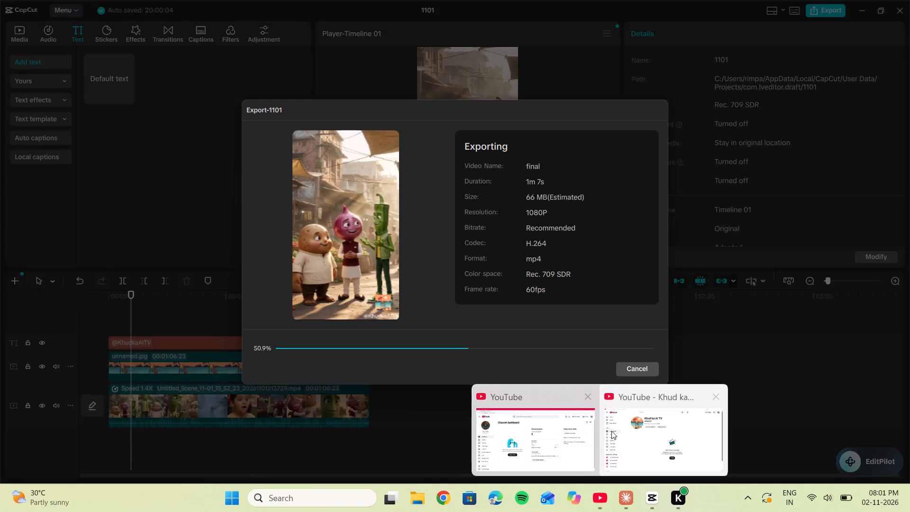
# Switch to YouTube, open the channel's Shorts in Studio, open the Bina Aloo Ke Kitchen Suna! video details and select its title.
pyautogui.click(612, 432)
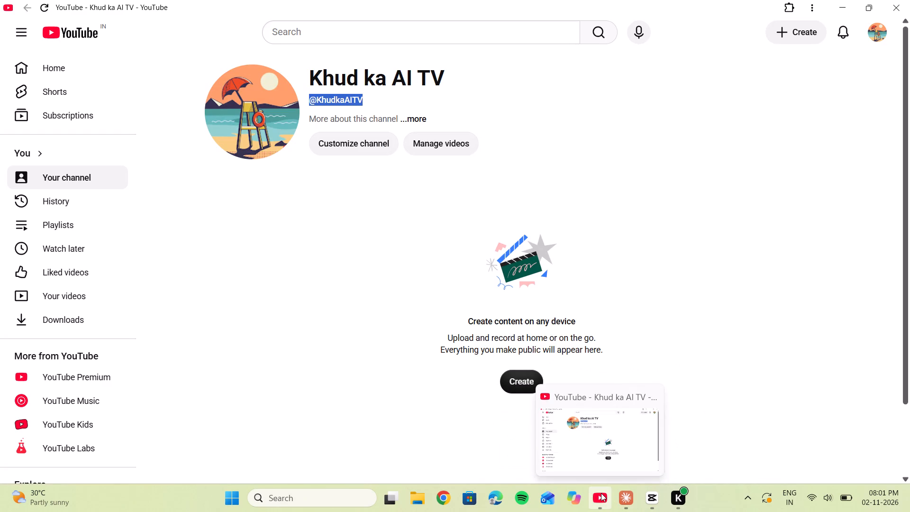
pyautogui.click(601, 493)
pyautogui.click(296, 289)
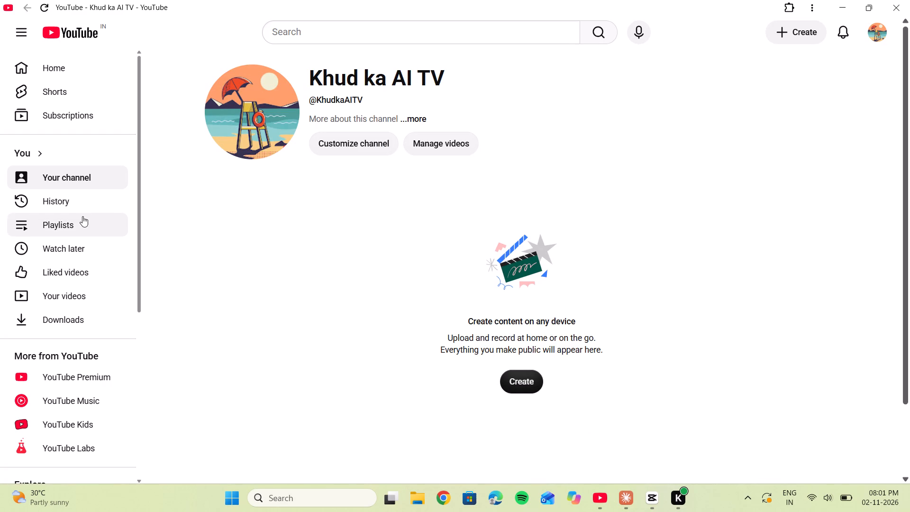
pyautogui.click(68, 296)
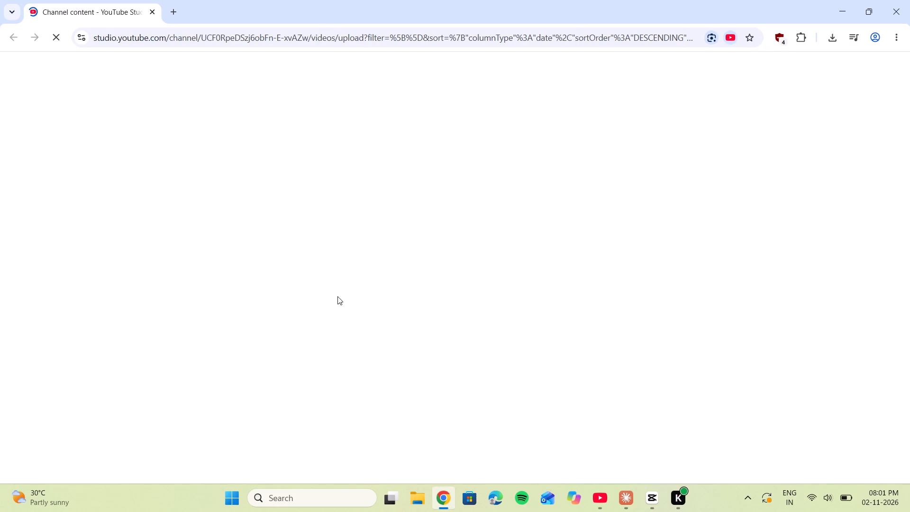
pyautogui.click(254, 150)
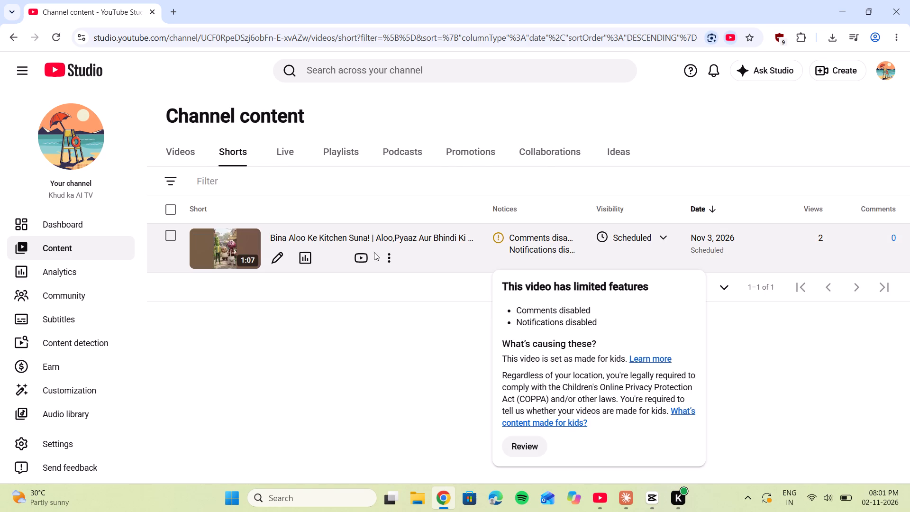
pyautogui.click(280, 253)
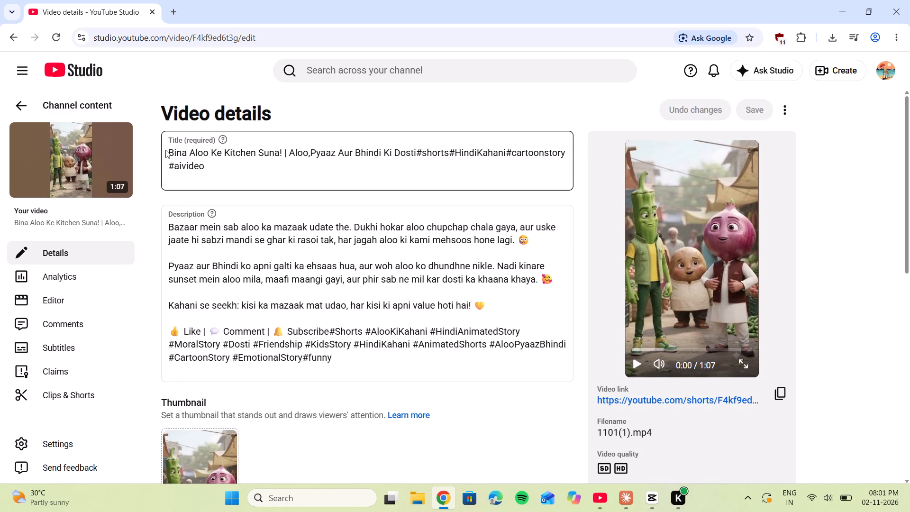
pyautogui.moveTo(164, 149); pyautogui.dragTo(197, 171)
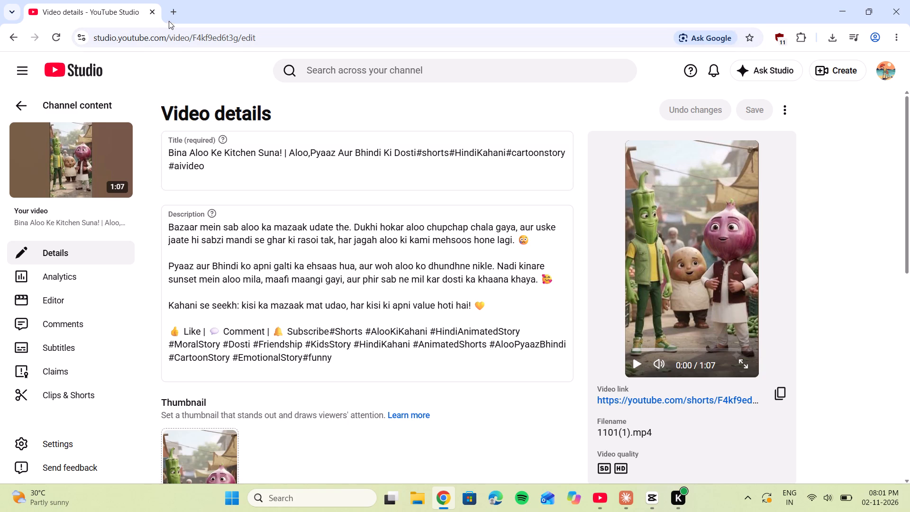
# Return to the Khud ka AI TV channel page and open the channel's videos in a second Studio tab.
pyautogui.click(606, 499)
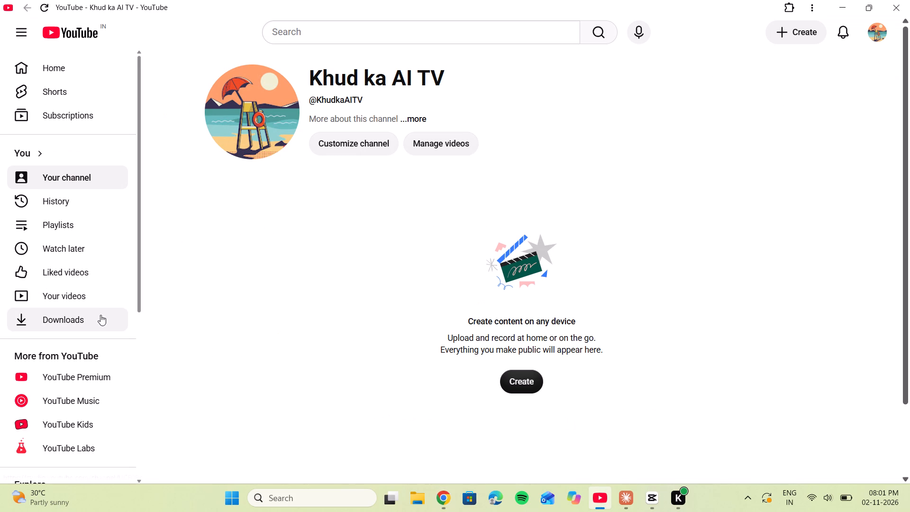
pyautogui.click(83, 295)
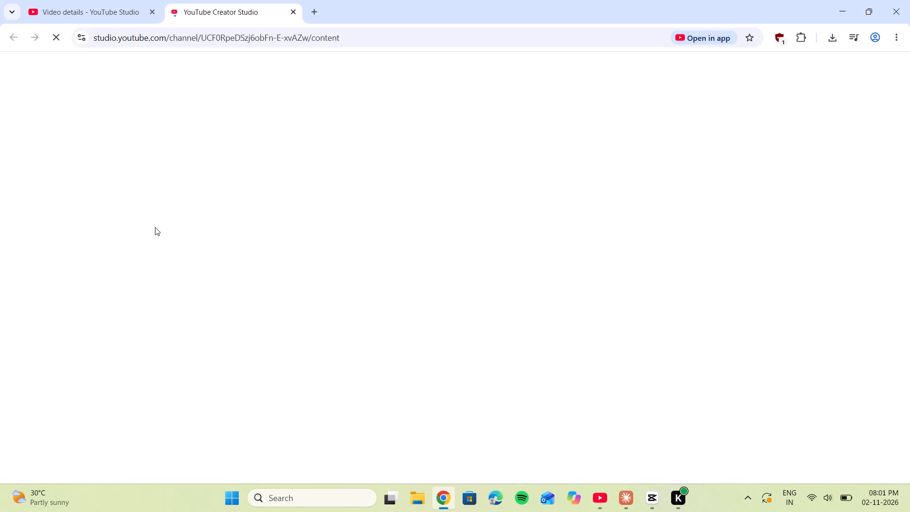
# Switch back to CapCut and choose YouTube as the sharing destination for the exported video.
pyautogui.click(656, 500)
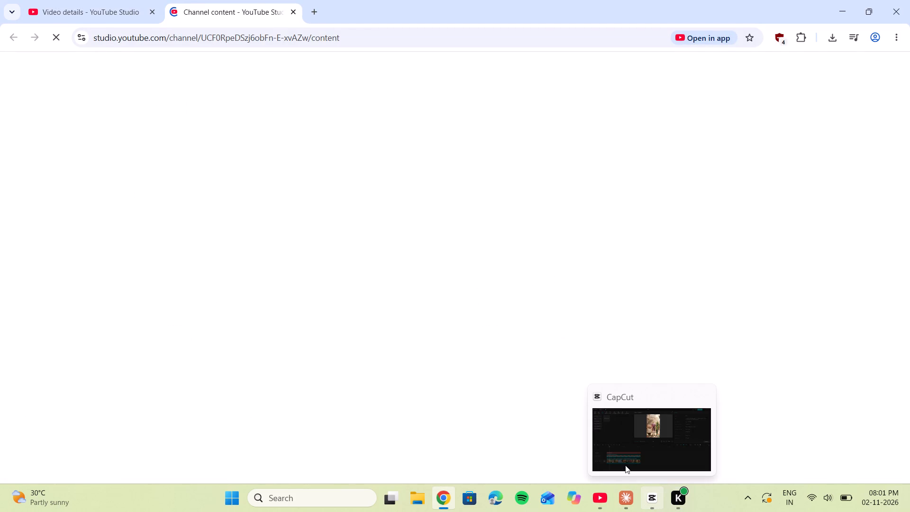
pyautogui.click(528, 323)
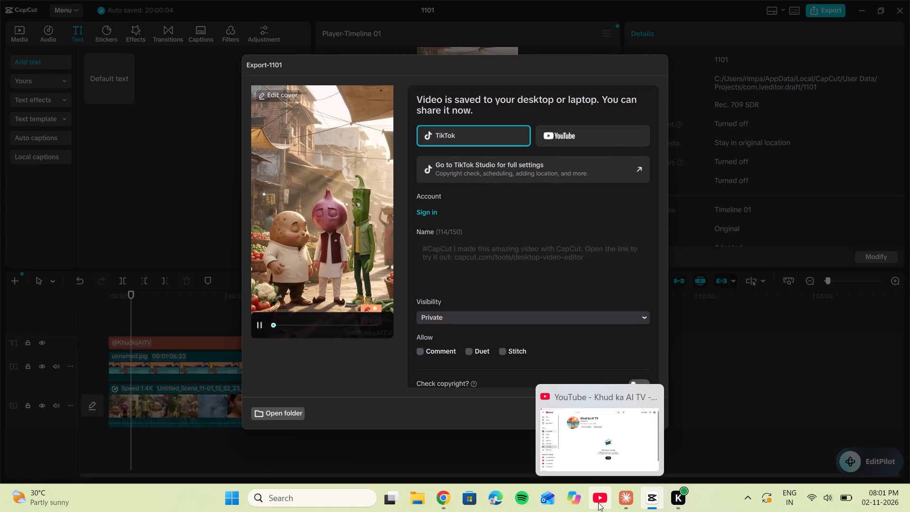
pyautogui.click(558, 136)
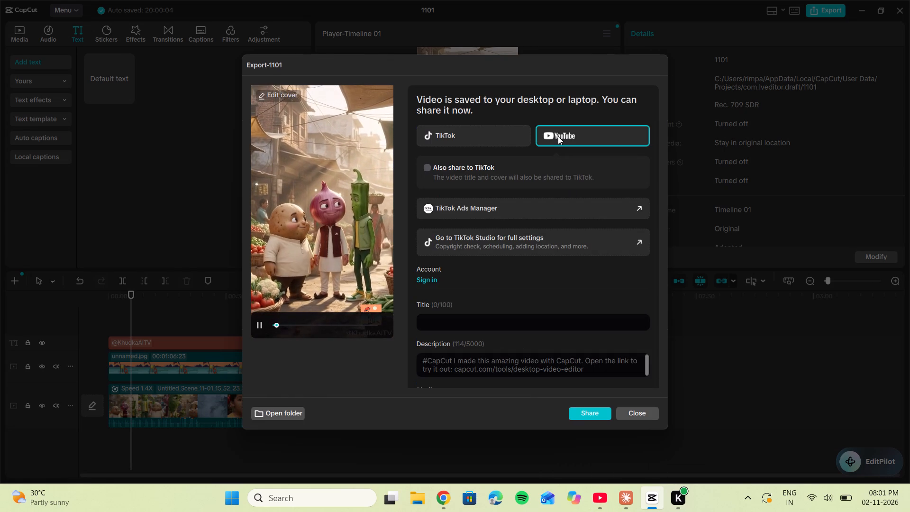
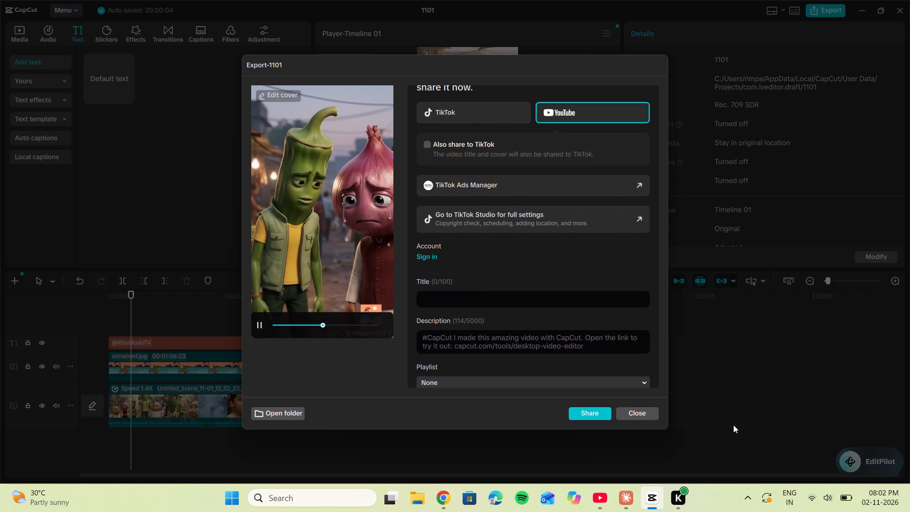
# Open the folder containing the exported final.mp4 and snap its window into the upper-right quarter of the desktop.
pyautogui.click(288, 411)
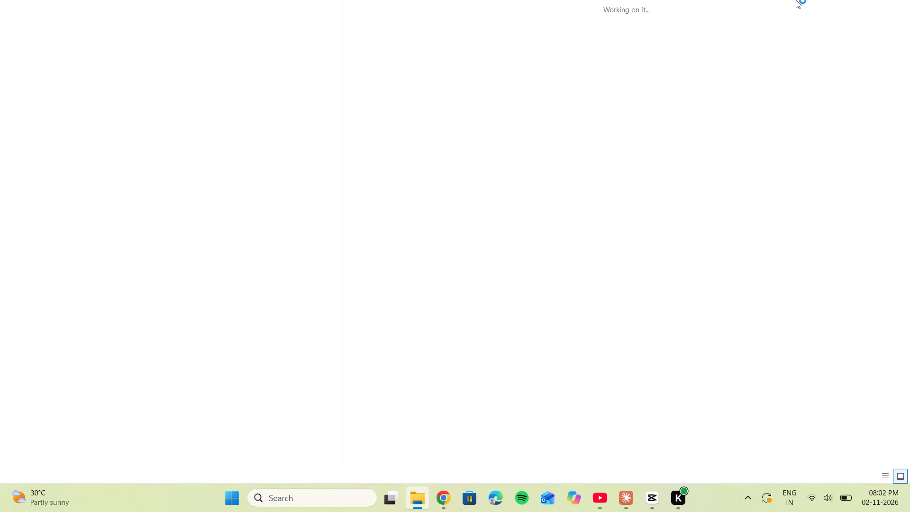
pyautogui.click(867, 6)
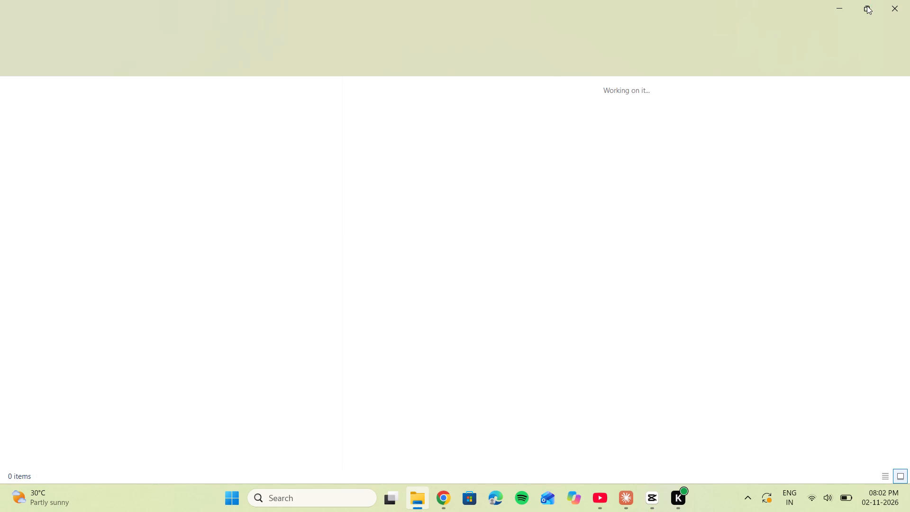
pyautogui.moveTo(909, 22); pyautogui.dragTo(887, 29)
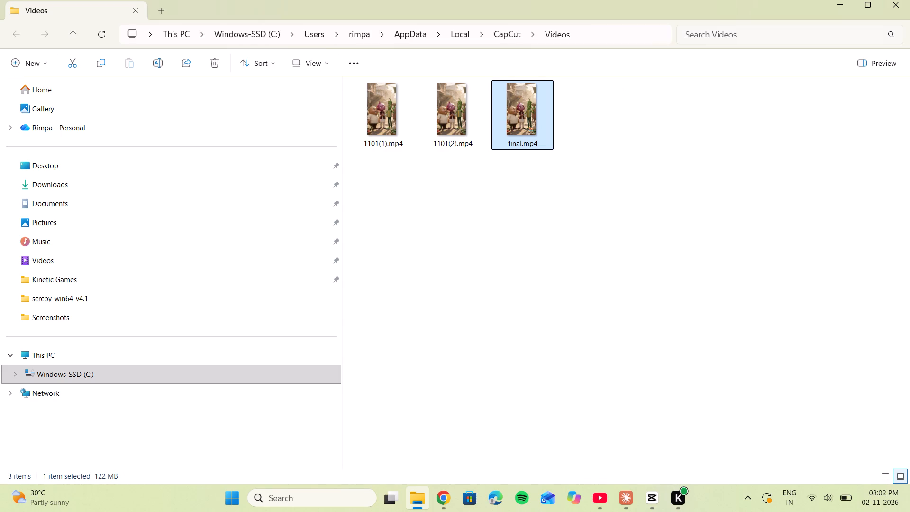
pyautogui.moveTo(887, 29); pyautogui.dragTo(888, 29)
pyautogui.moveTo(909, 30); pyautogui.dragTo(897, 45)
pyautogui.moveTo(801, 4); pyautogui.dragTo(800, 10)
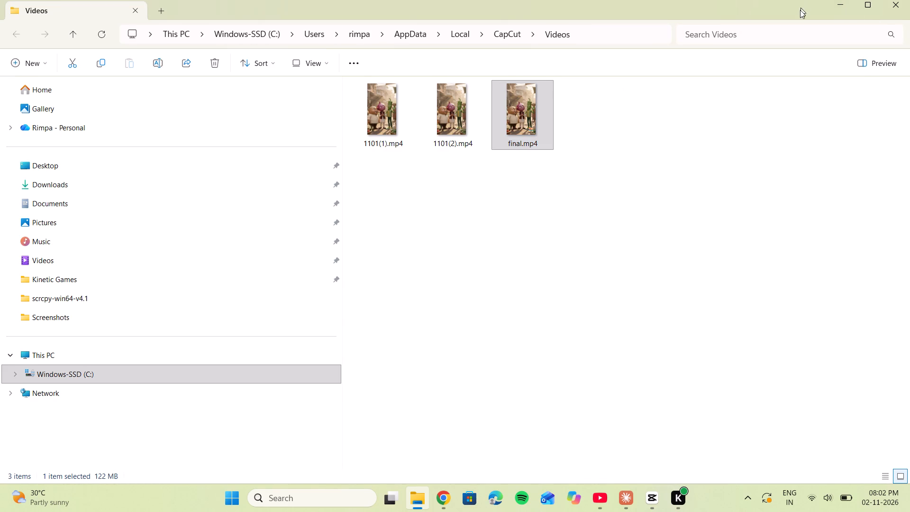
pyautogui.moveTo(800, 10); pyautogui.dragTo(799, 16)
pyautogui.moveTo(805, 8); pyautogui.dragTo(757, 43)
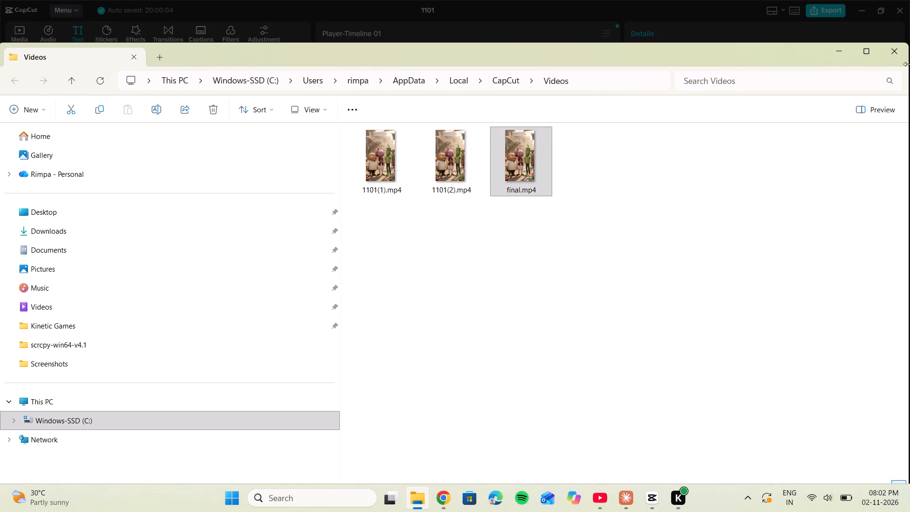
pyautogui.moveTo(909, 64); pyautogui.dragTo(646, 40)
pyautogui.moveTo(535, 51); pyautogui.dragTo(543, 51)
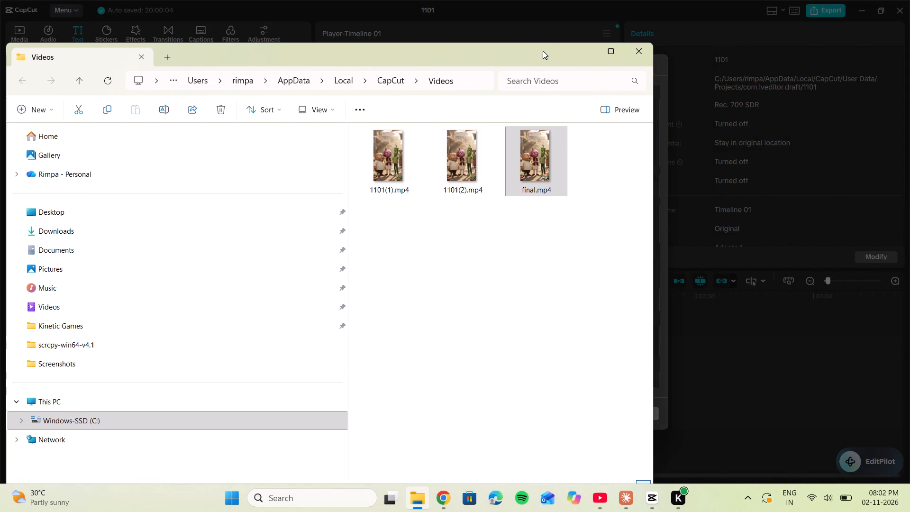
pyautogui.moveTo(543, 51); pyautogui.dragTo(889, 43)
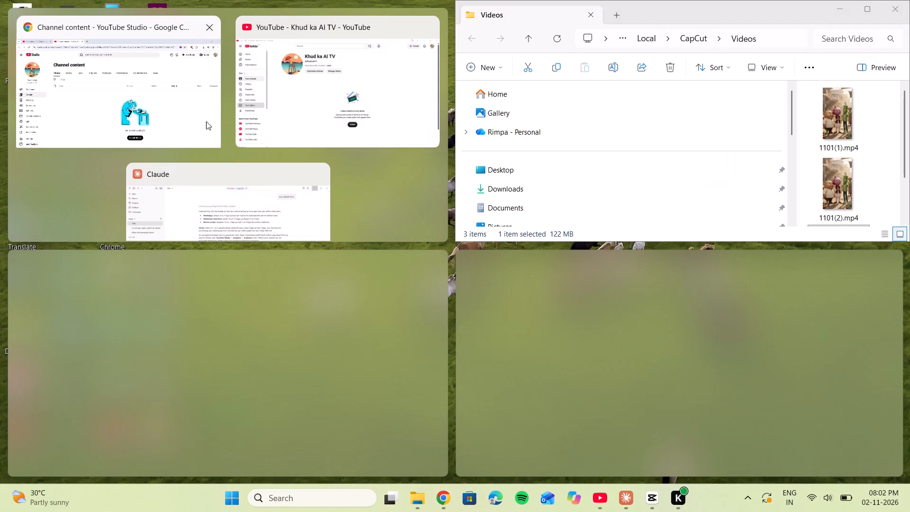
pyautogui.click(367, 180)
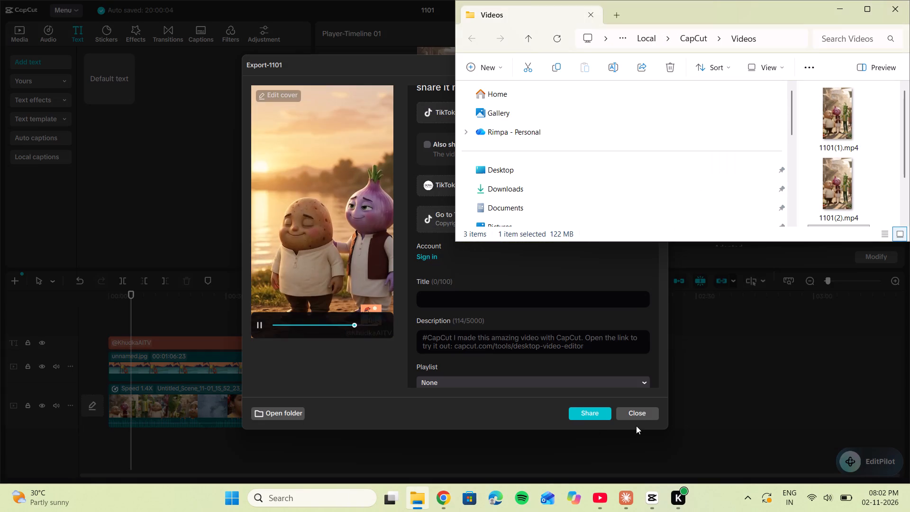
# Close the export dialog, the 1101 project and the CapCut home window.
pyautogui.click(641, 418)
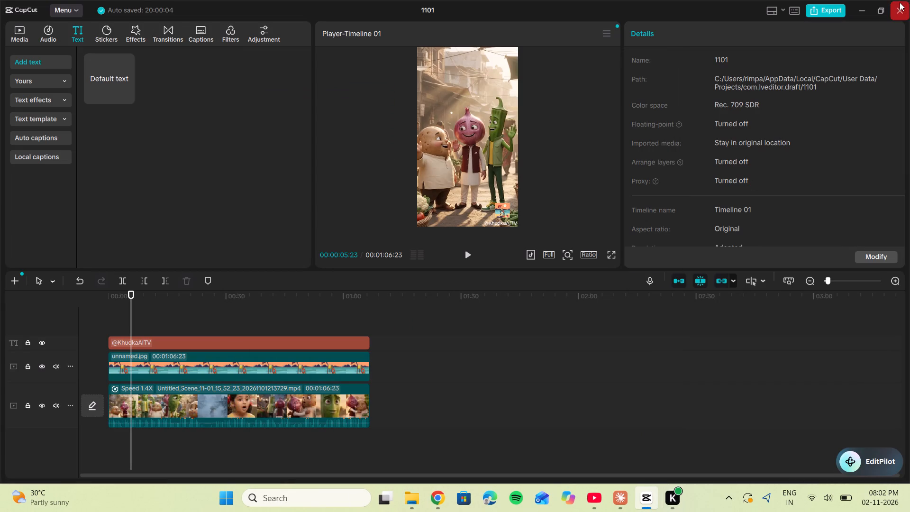
pyautogui.click(900, 3)
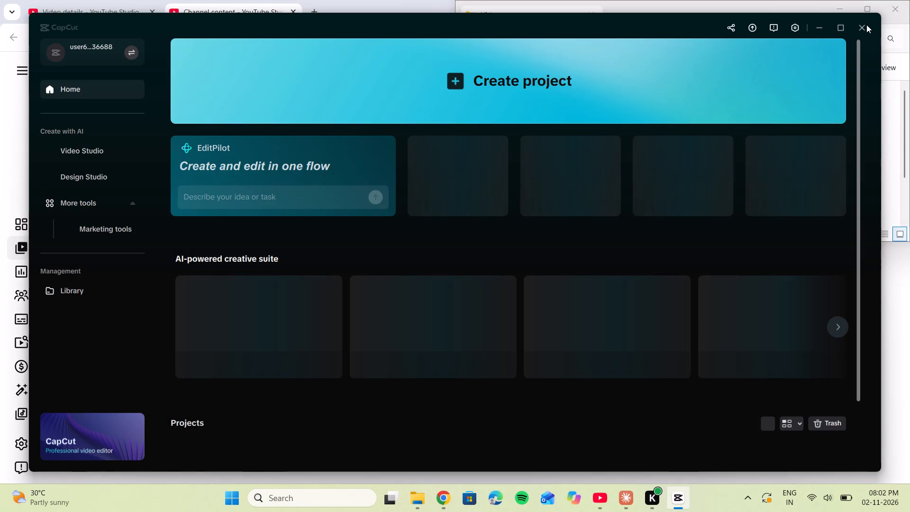
pyautogui.click(864, 26)
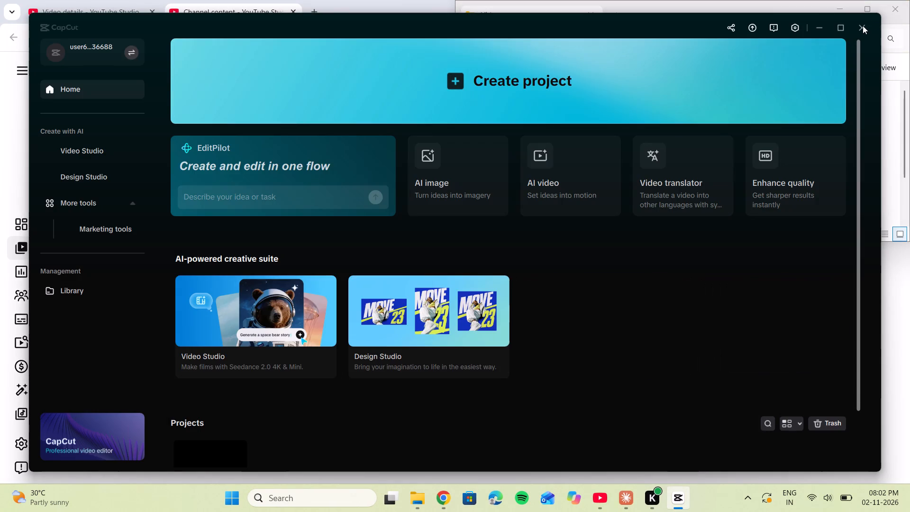
pyautogui.click(860, 26)
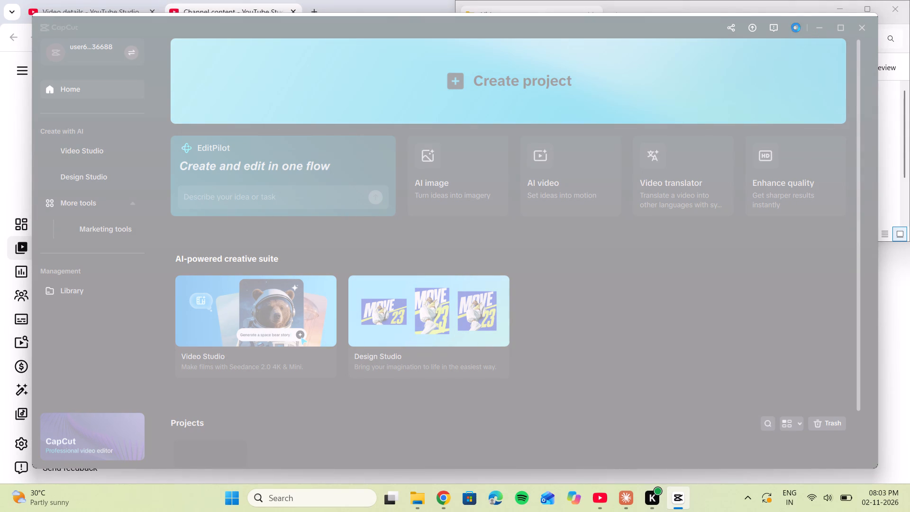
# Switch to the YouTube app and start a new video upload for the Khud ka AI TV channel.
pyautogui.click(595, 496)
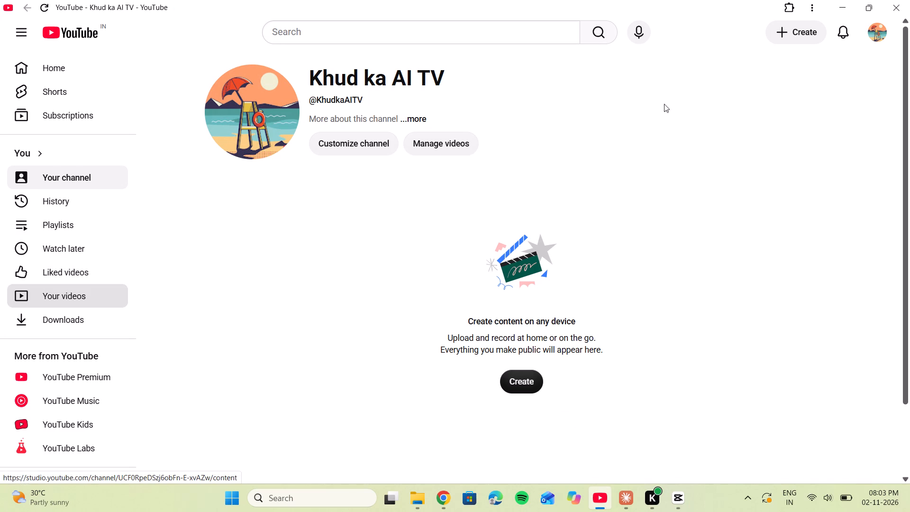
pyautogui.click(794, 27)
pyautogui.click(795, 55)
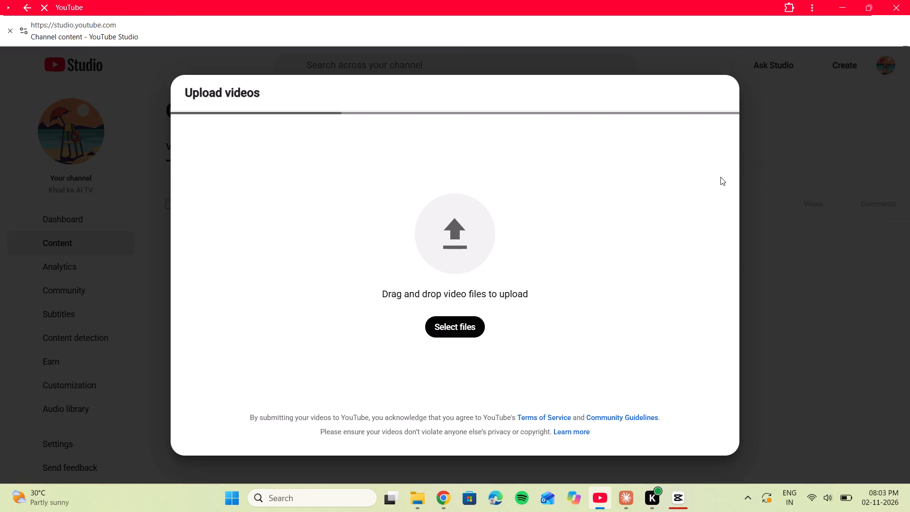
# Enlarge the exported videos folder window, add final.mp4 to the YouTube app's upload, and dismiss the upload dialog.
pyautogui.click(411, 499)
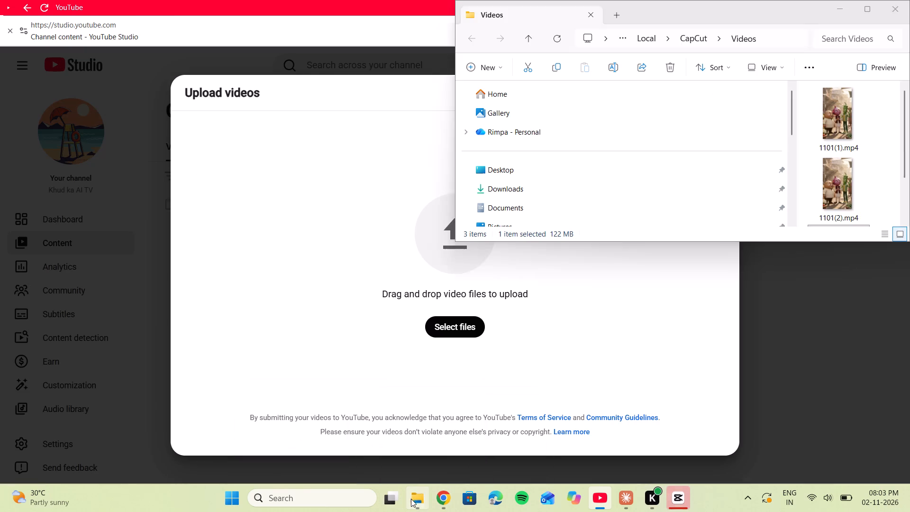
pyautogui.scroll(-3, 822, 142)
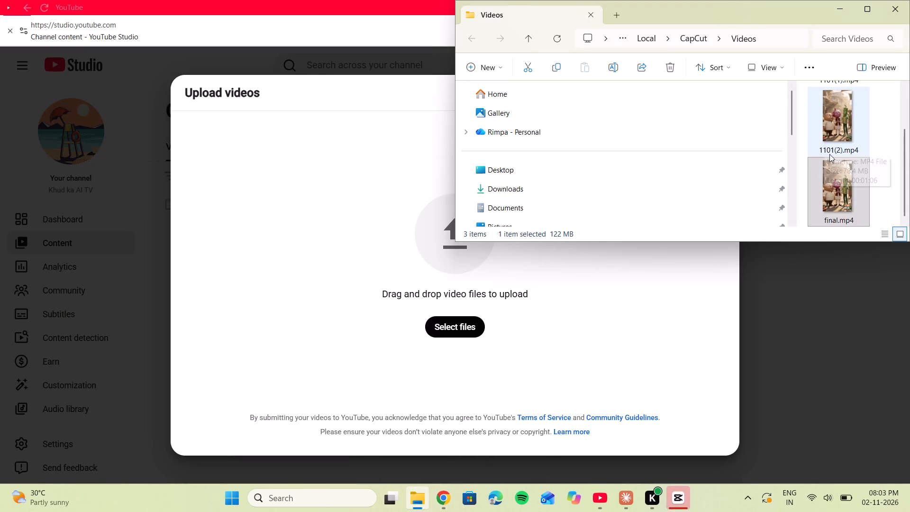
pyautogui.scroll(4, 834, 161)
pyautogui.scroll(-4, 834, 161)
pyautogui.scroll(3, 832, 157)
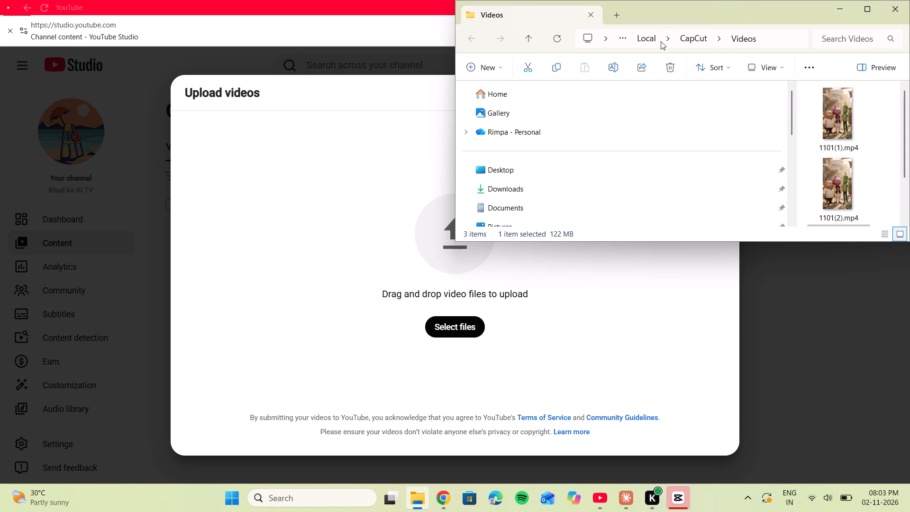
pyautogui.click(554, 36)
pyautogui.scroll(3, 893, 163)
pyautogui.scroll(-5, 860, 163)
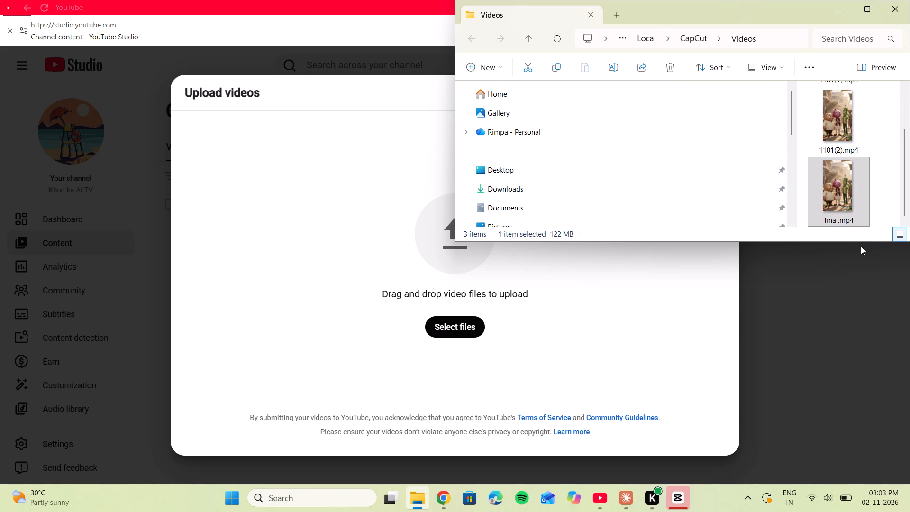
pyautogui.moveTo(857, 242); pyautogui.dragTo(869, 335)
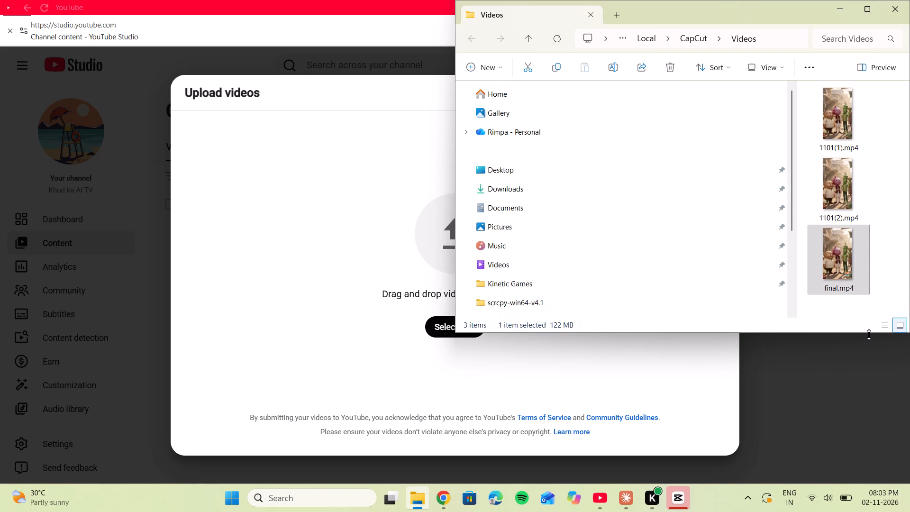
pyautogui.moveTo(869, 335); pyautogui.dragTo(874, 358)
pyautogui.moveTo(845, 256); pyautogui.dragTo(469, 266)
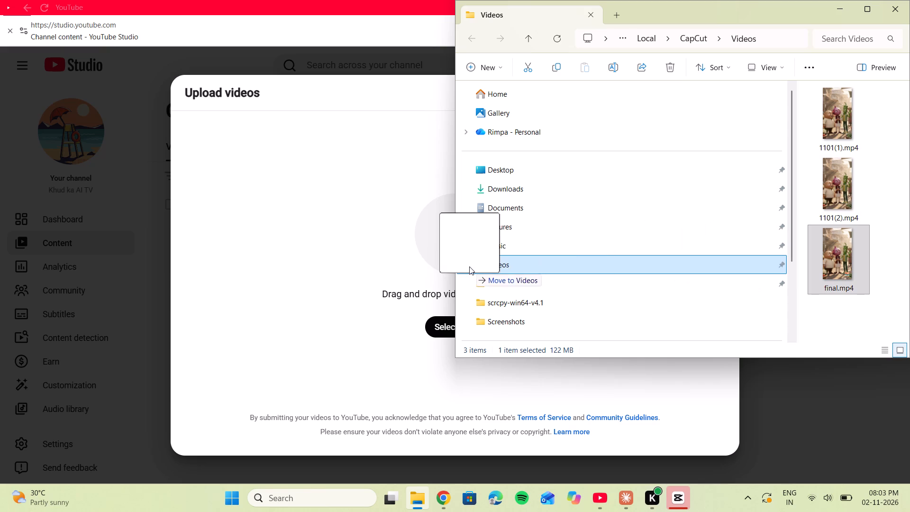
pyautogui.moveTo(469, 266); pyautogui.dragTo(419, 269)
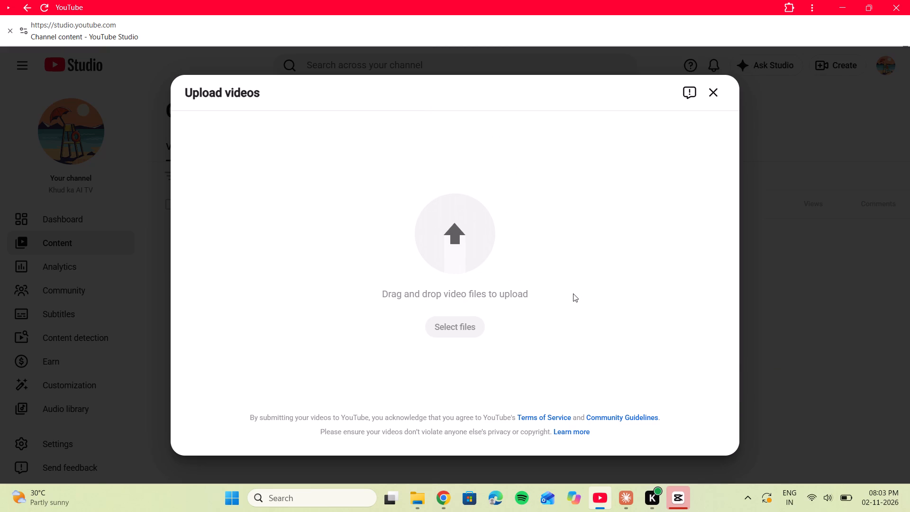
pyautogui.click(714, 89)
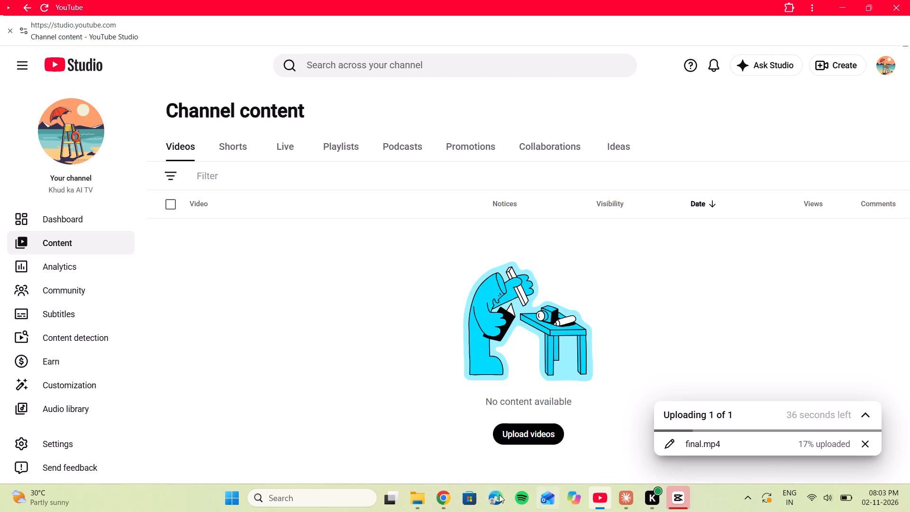
# Switch to Studio in Chrome, open its content creation options, and close the separate YouTube and CapCut windows.
pyautogui.click(447, 488)
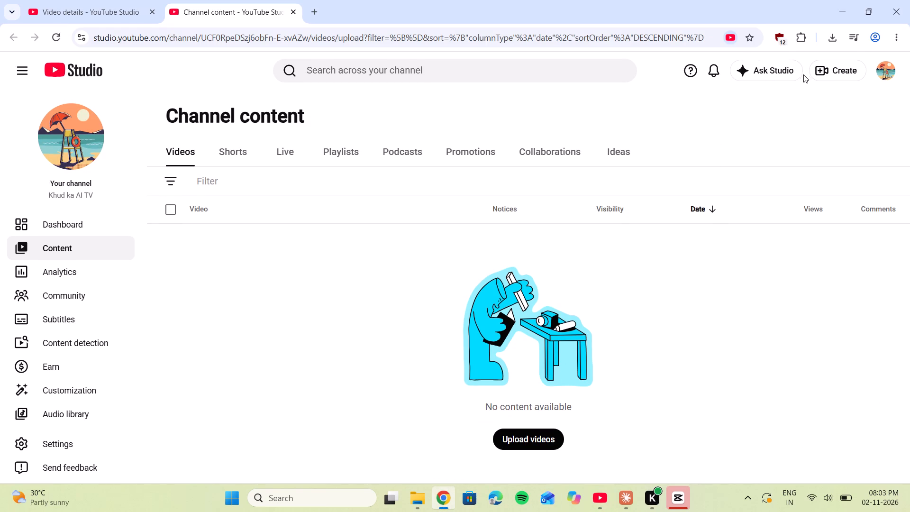
pyautogui.click(837, 71)
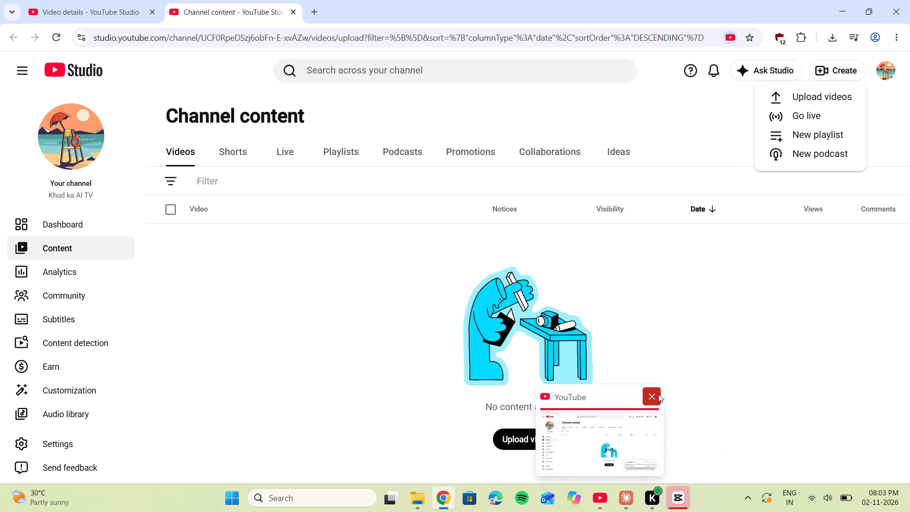
pyautogui.click(658, 394)
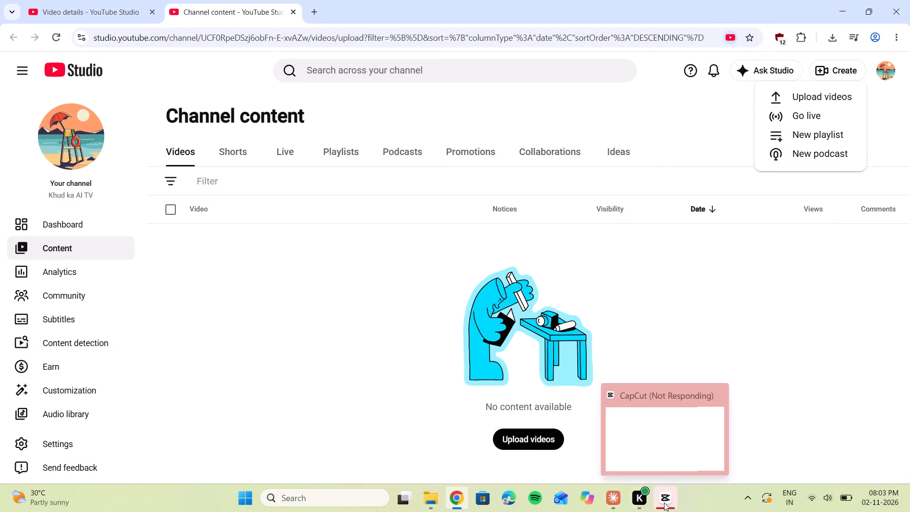
pyautogui.click(712, 396)
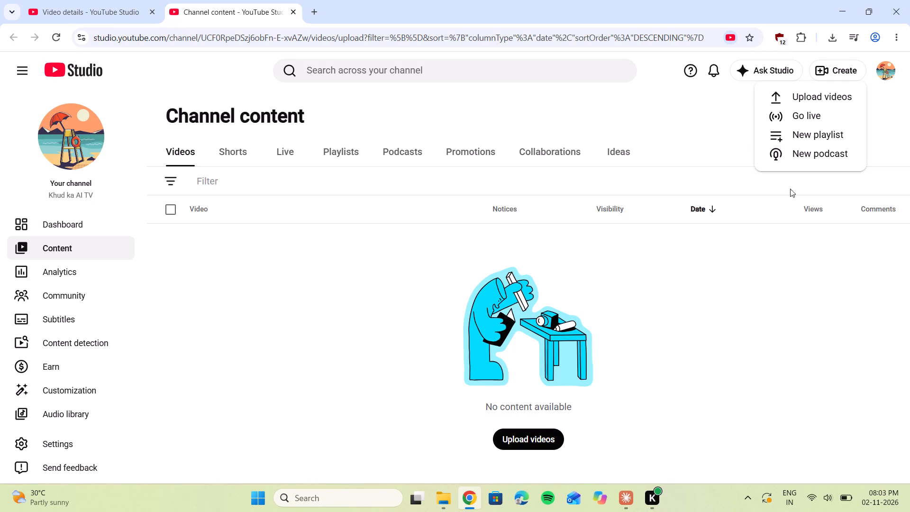
# Start a video upload in Studio and add final.mp4 from the exported videos folder.
pyautogui.click(807, 95)
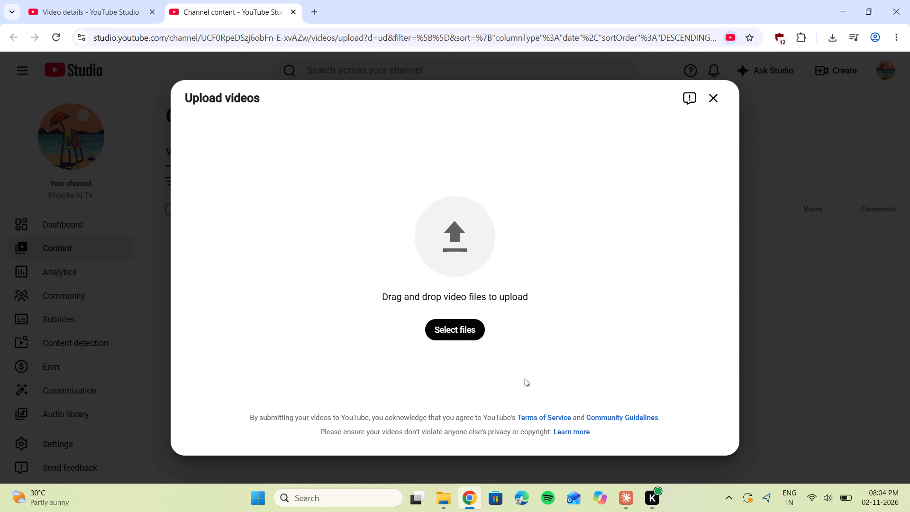
pyautogui.click(440, 499)
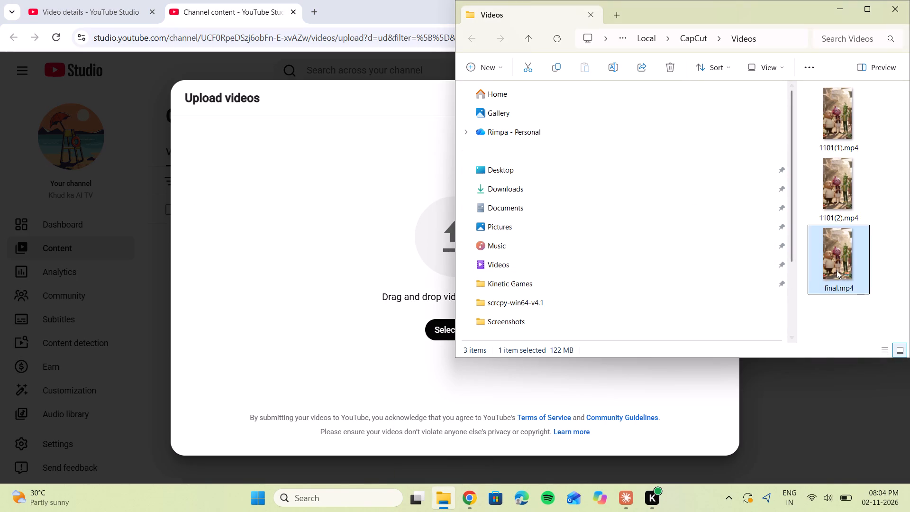
pyautogui.moveTo(837, 270); pyautogui.dragTo(389, 280)
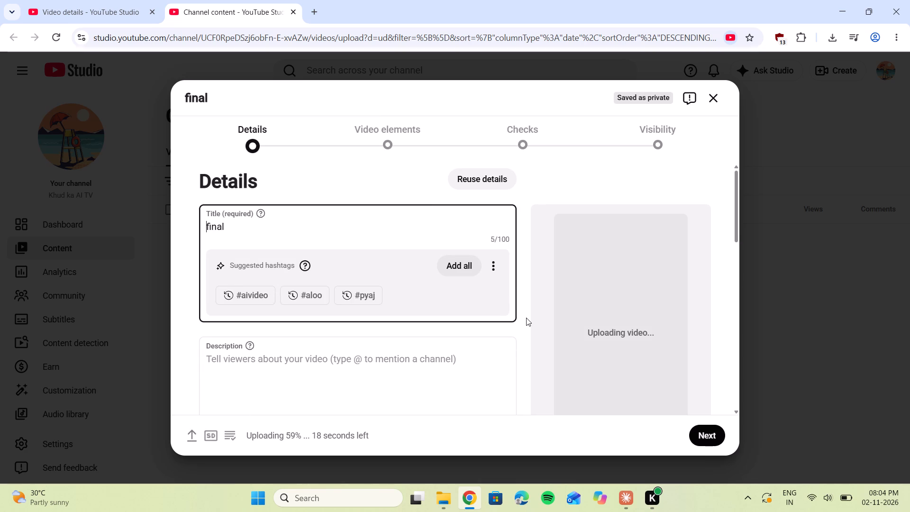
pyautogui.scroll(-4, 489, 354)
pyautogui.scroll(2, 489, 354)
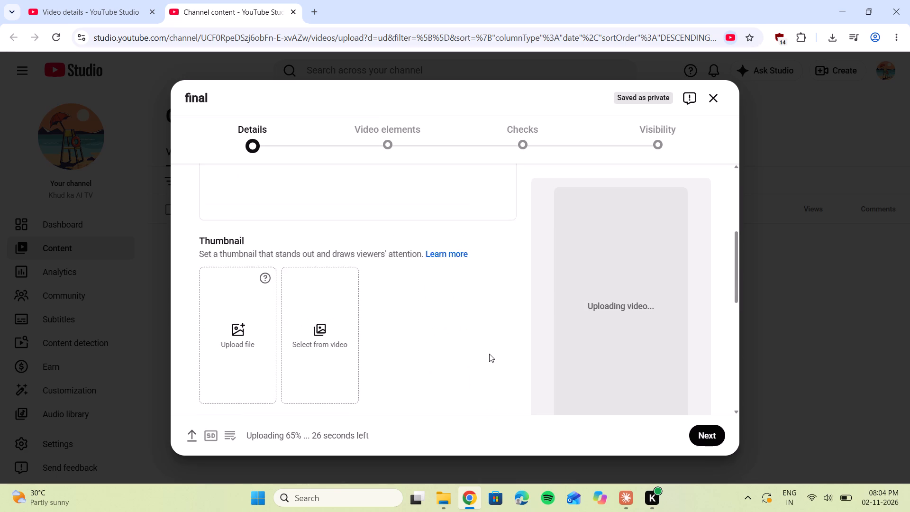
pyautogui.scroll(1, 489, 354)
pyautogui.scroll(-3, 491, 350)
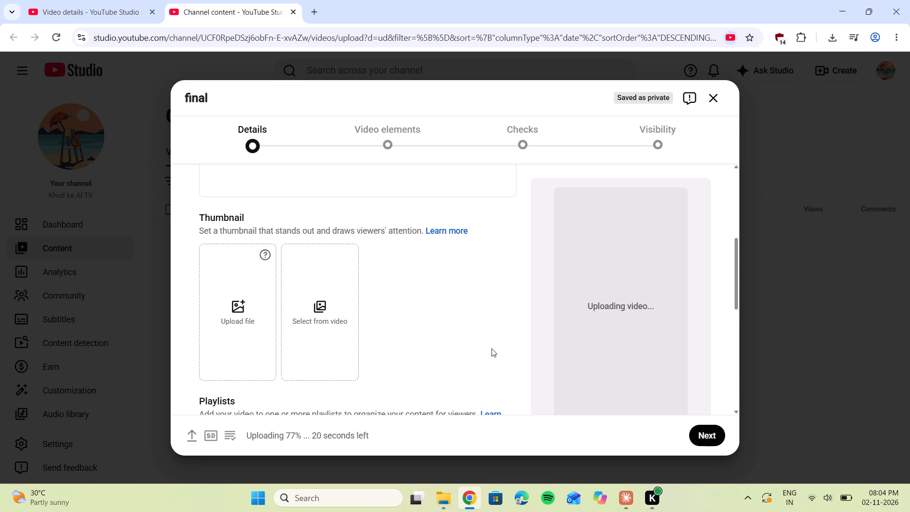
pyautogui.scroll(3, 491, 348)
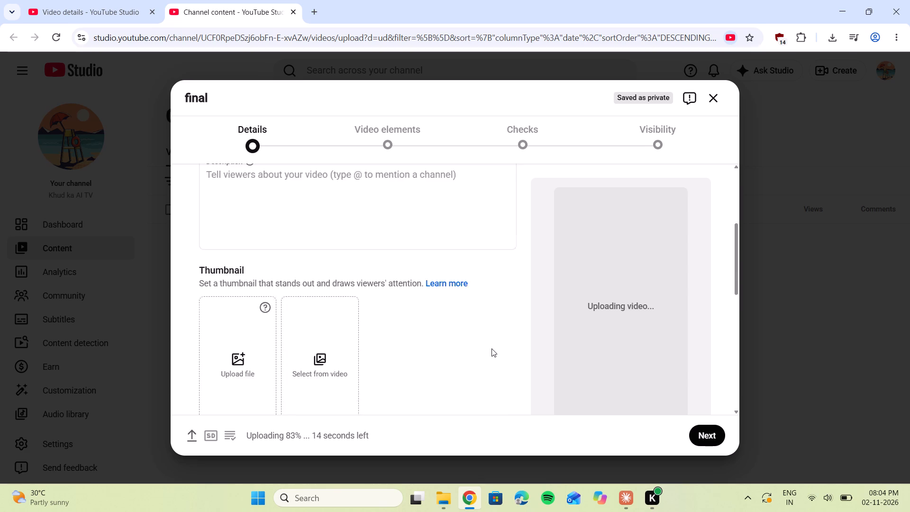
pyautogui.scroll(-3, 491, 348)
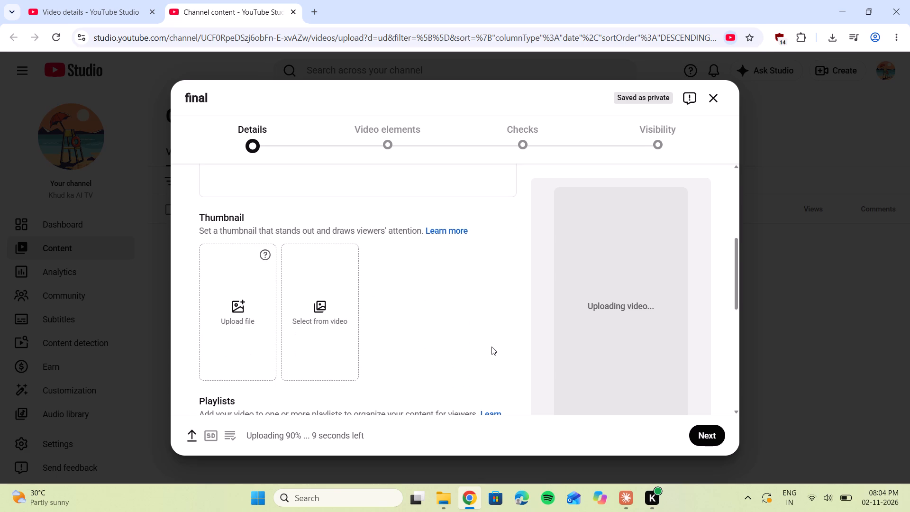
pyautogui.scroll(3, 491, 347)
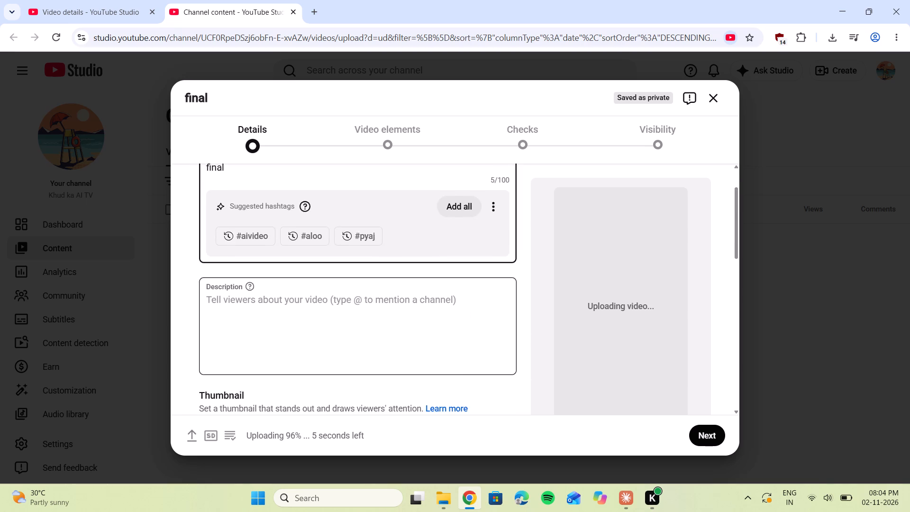
# Clear the default title "final" from the new upload's details.
pyautogui.scroll(-1, 491, 347)
pyautogui.scroll(3, 490, 350)
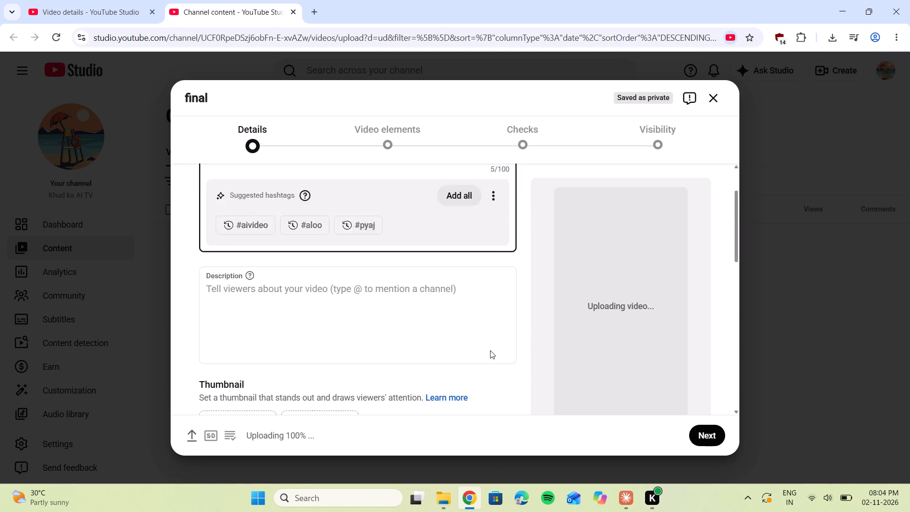
pyautogui.moveTo(238, 227); pyautogui.dragTo(204, 224)
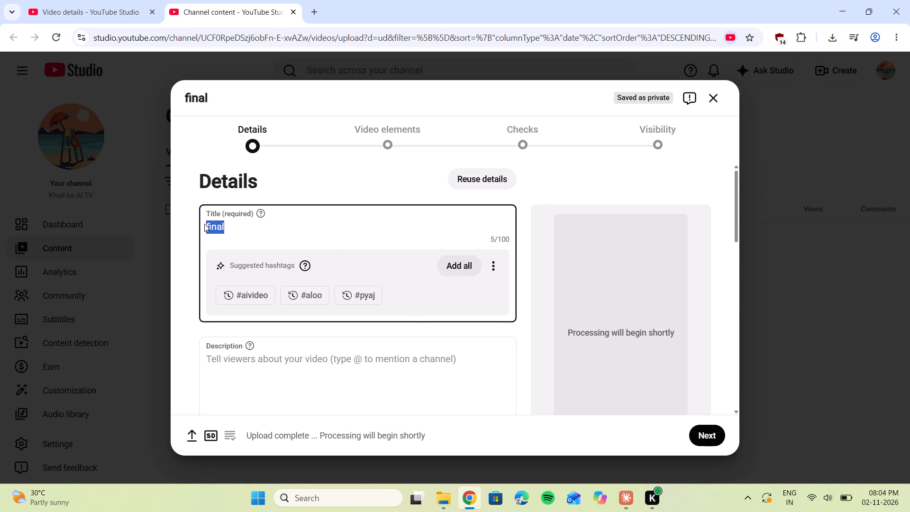
pyautogui.moveTo(204, 224); pyautogui.dragTo(202, 224)
pyautogui.press('BackSpace')
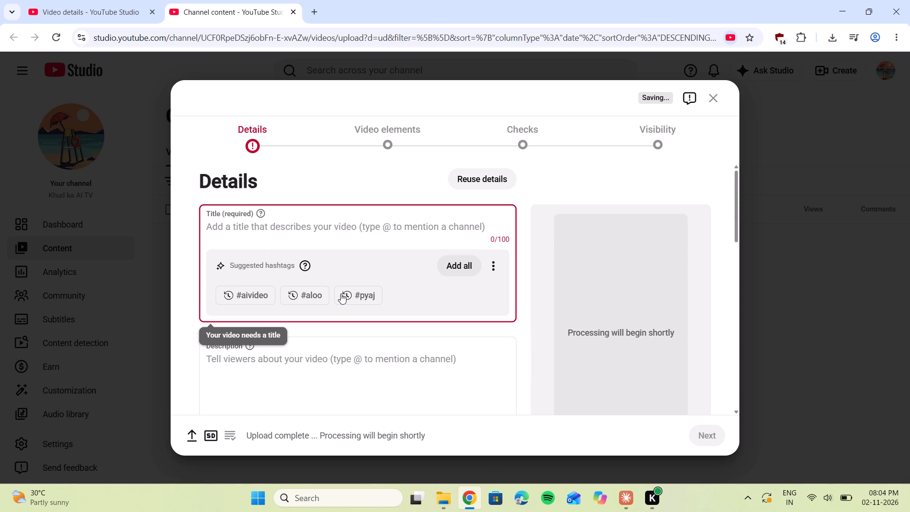
# Copy the full title from the details page of the existing Aloo, Pyaaz and Bhindi video.
pyautogui.scroll(-4, 341, 297)
pyautogui.scroll(8, 345, 322)
pyautogui.click(109, 10)
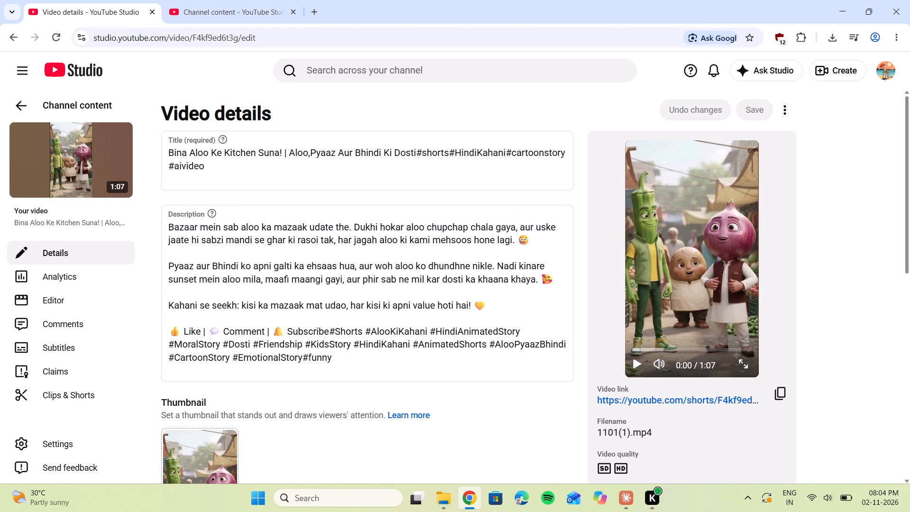
pyautogui.moveTo(168, 150); pyautogui.dragTo(169, 150)
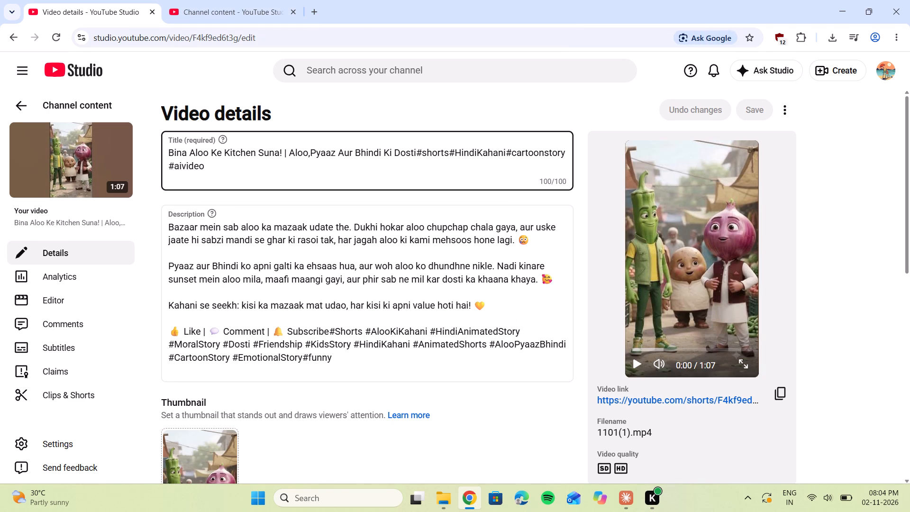
pyautogui.moveTo(169, 150); pyautogui.dragTo(190, 173)
pyautogui.moveTo(169, 153); pyautogui.dragTo(185, 166)
pyautogui.moveTo(185, 166); pyautogui.dragTo(188, 168)
pyautogui.moveTo(214, 170); pyautogui.dragTo(170, 151)
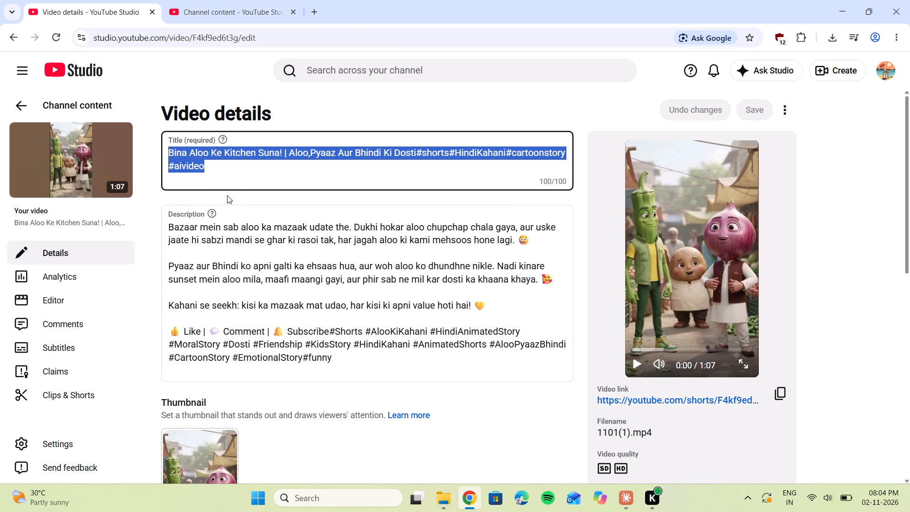
pyautogui.hotkey('ctrl', 'c')
# Paste "Bina Aloo Ke Kitchen Suna! | Aloo,Pyaaz Aur Bhindi Ki Dosti#shorts#HindiKahani#cartoonstory #aivideo" as the new upload's title, with no trailing space.
pyautogui.click(246, 9)
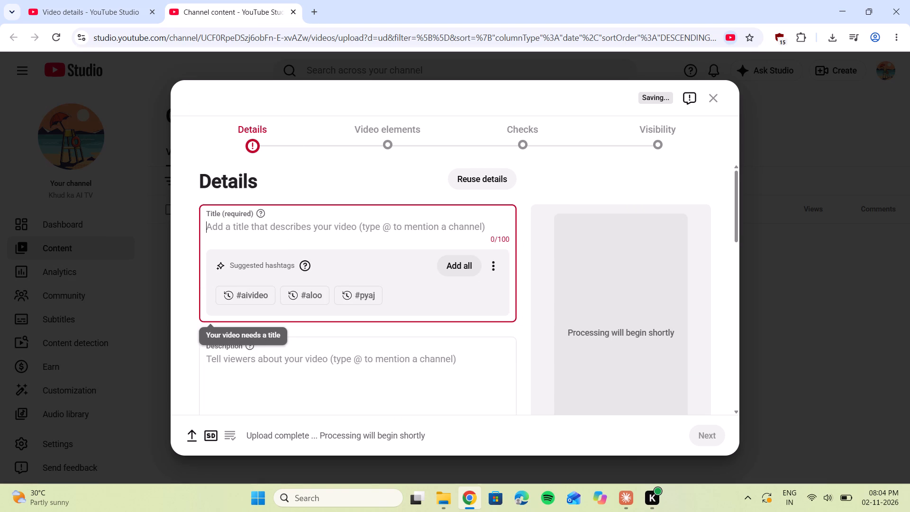
pyautogui.hotkey('ctrl', 'v')
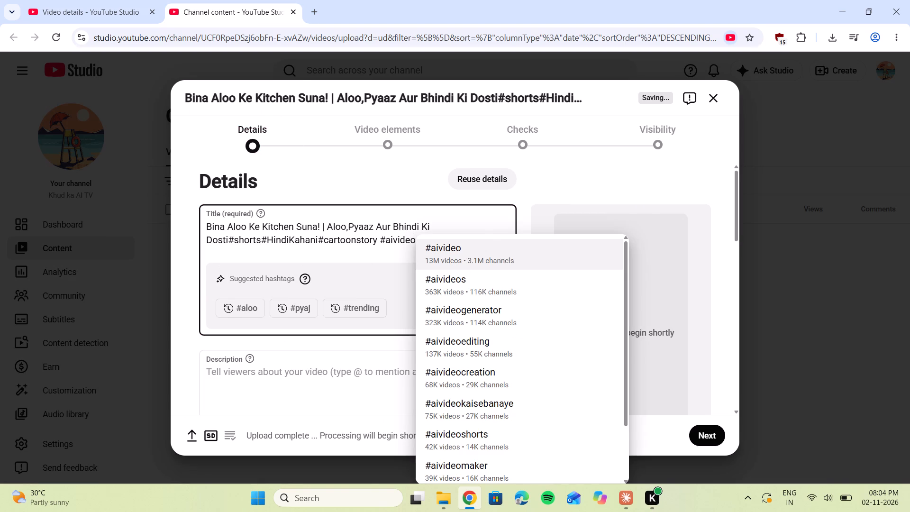
pyautogui.click(461, 258)
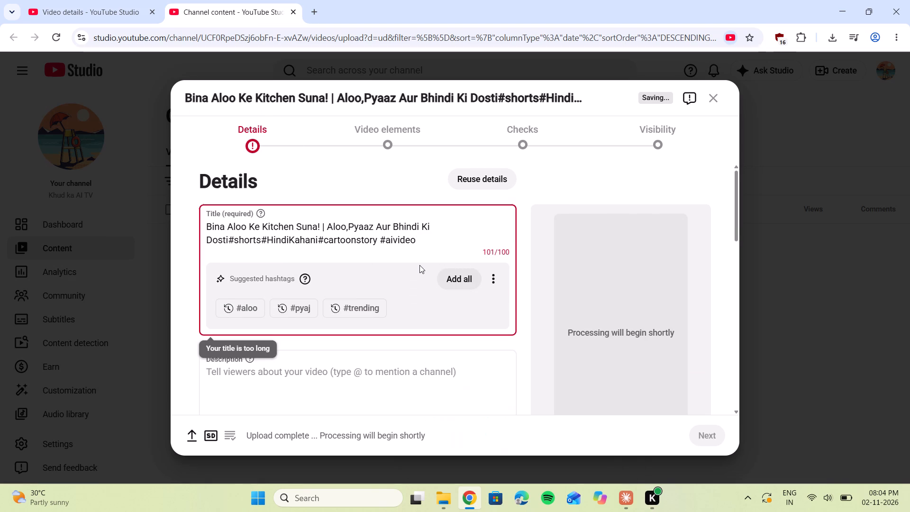
pyautogui.press('BackSpace')
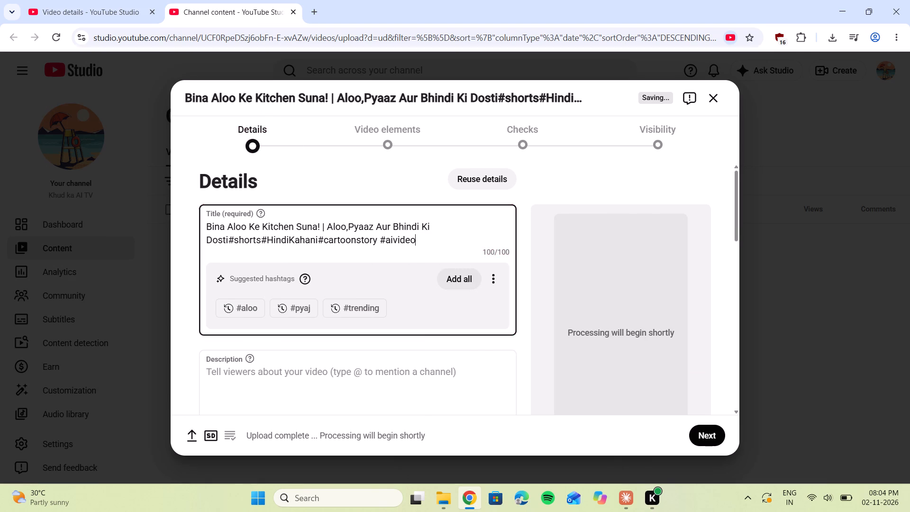
pyautogui.click(374, 258)
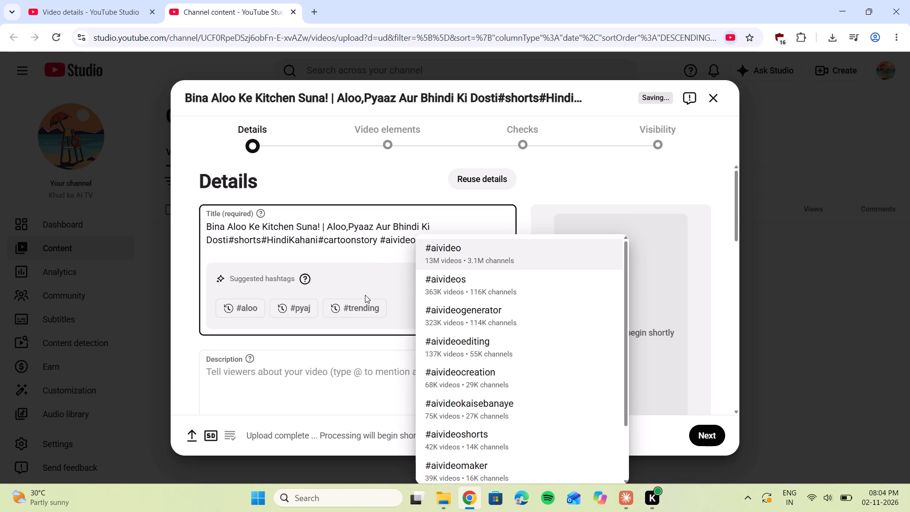
# Copy the existing video's full description, from "Bazaar mein sab aloo" through "#EmotionalStory#funny", into the new upload's description.
pyautogui.scroll(-2, 365, 295)
pyautogui.click(63, 17)
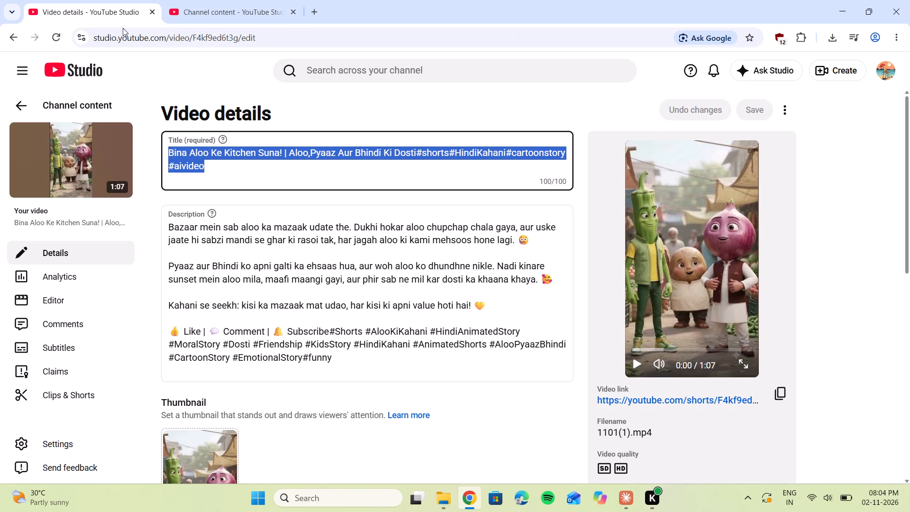
pyautogui.moveTo(346, 362); pyautogui.dragTo(195, 229)
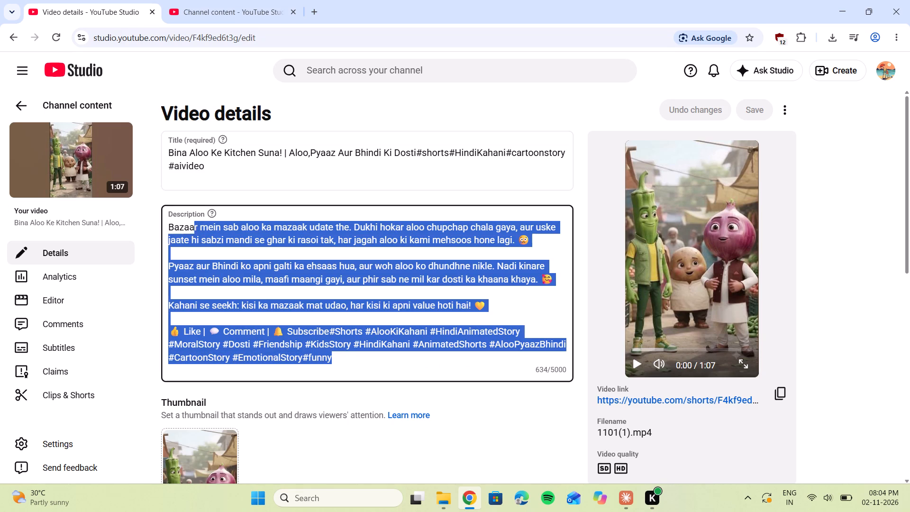
pyautogui.moveTo(195, 229); pyautogui.dragTo(169, 221)
pyautogui.hotkey('ctrl', 'c')
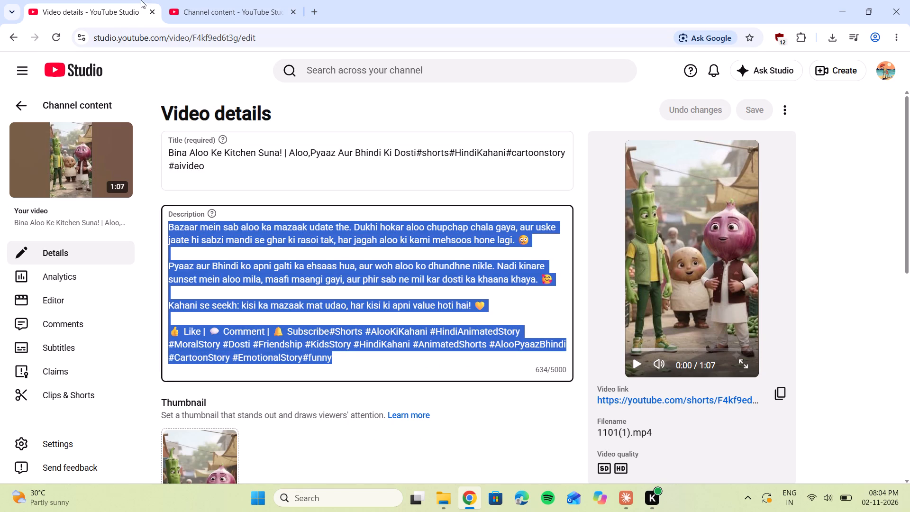
pyautogui.click(180, 9)
pyautogui.click(293, 285)
pyautogui.hotkey('ctrl', 'v')
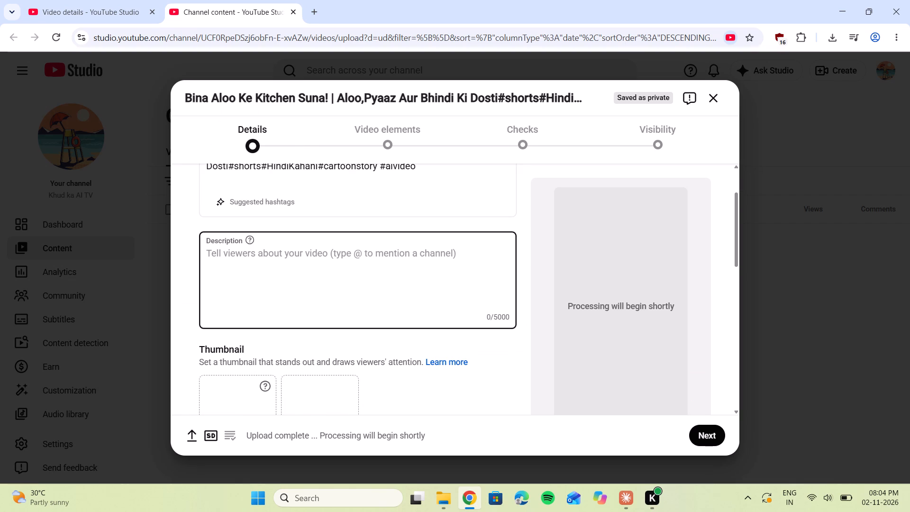
pyautogui.scroll(-2, 363, 352)
pyautogui.click(232, 339)
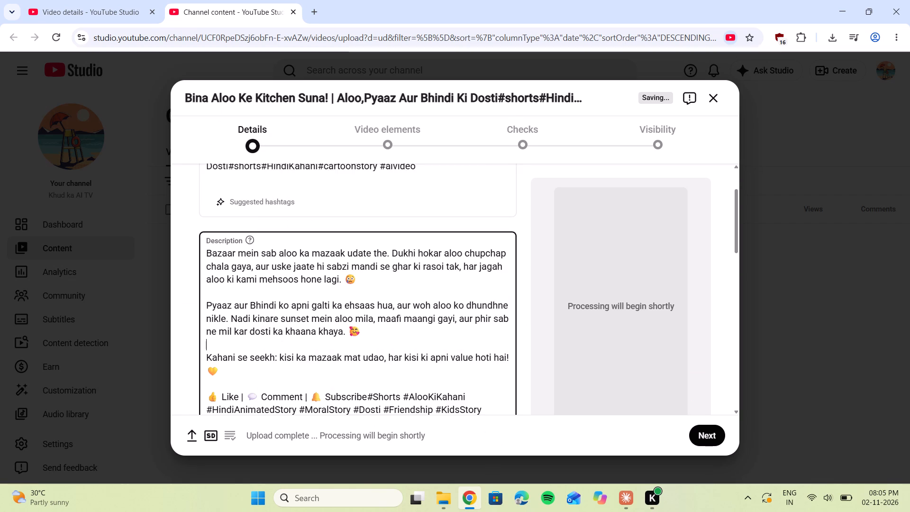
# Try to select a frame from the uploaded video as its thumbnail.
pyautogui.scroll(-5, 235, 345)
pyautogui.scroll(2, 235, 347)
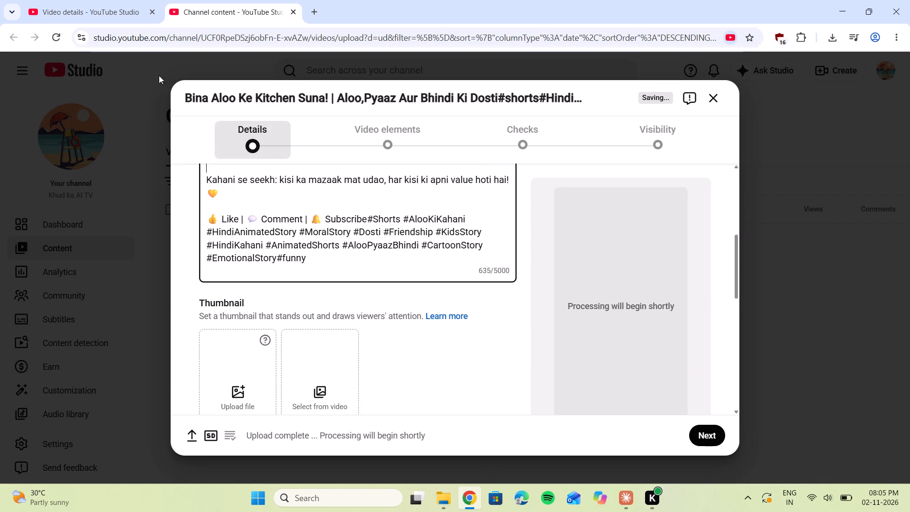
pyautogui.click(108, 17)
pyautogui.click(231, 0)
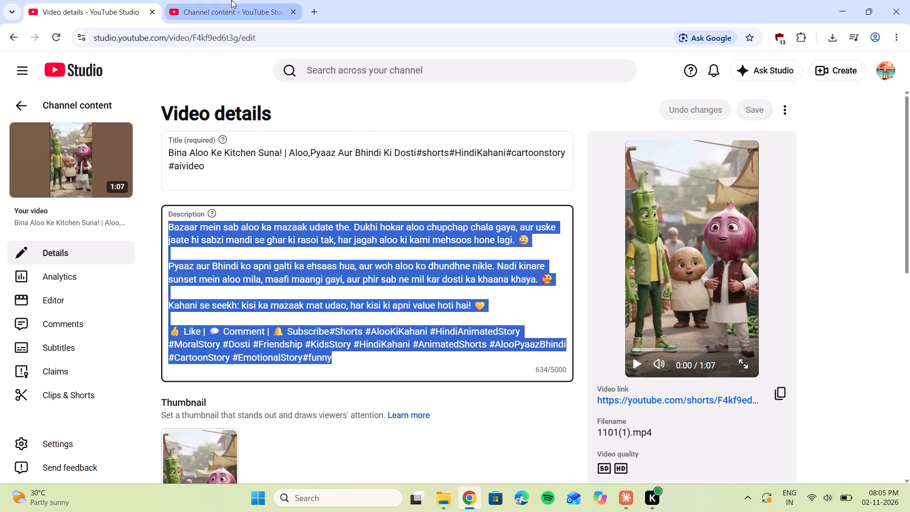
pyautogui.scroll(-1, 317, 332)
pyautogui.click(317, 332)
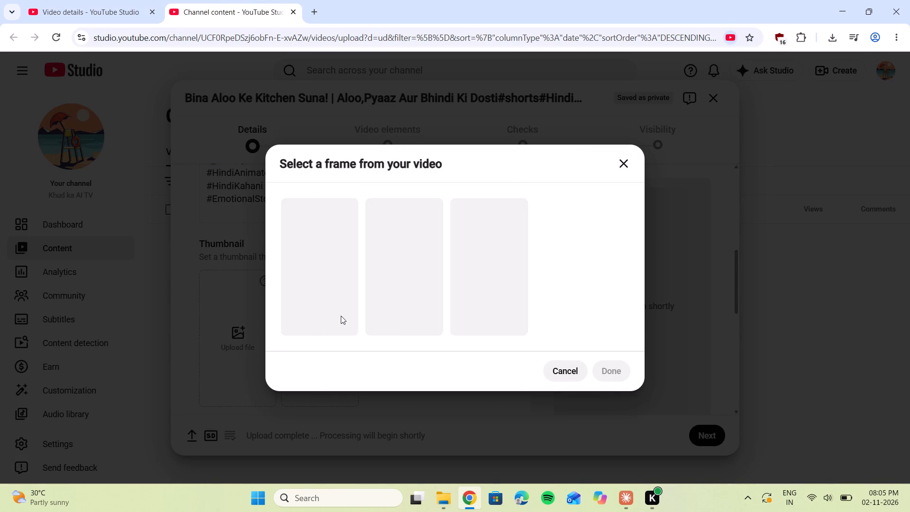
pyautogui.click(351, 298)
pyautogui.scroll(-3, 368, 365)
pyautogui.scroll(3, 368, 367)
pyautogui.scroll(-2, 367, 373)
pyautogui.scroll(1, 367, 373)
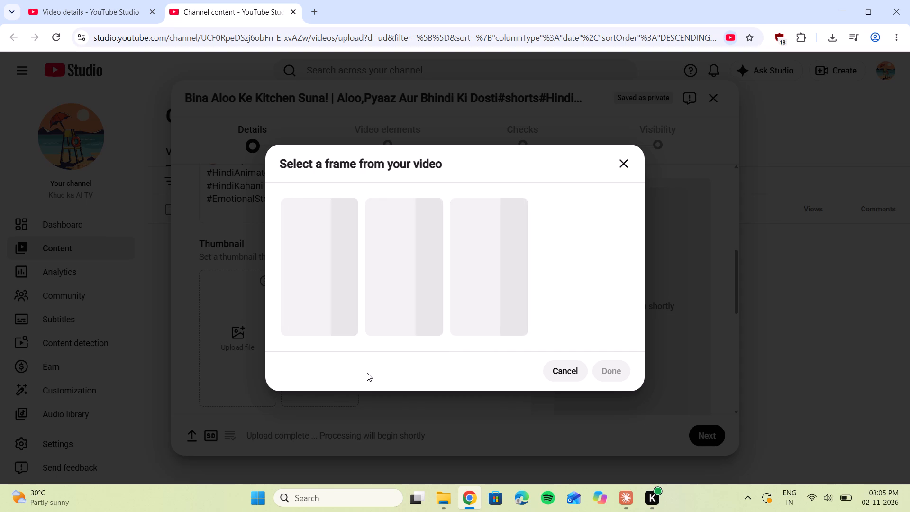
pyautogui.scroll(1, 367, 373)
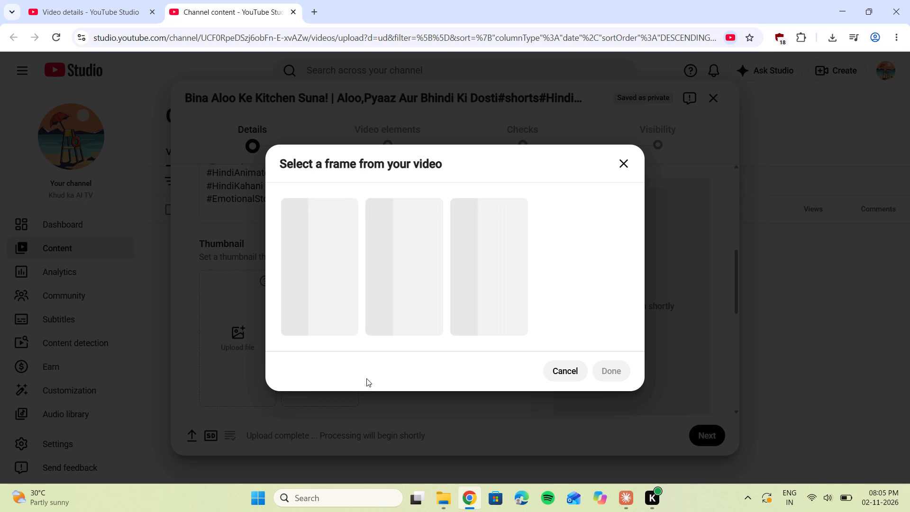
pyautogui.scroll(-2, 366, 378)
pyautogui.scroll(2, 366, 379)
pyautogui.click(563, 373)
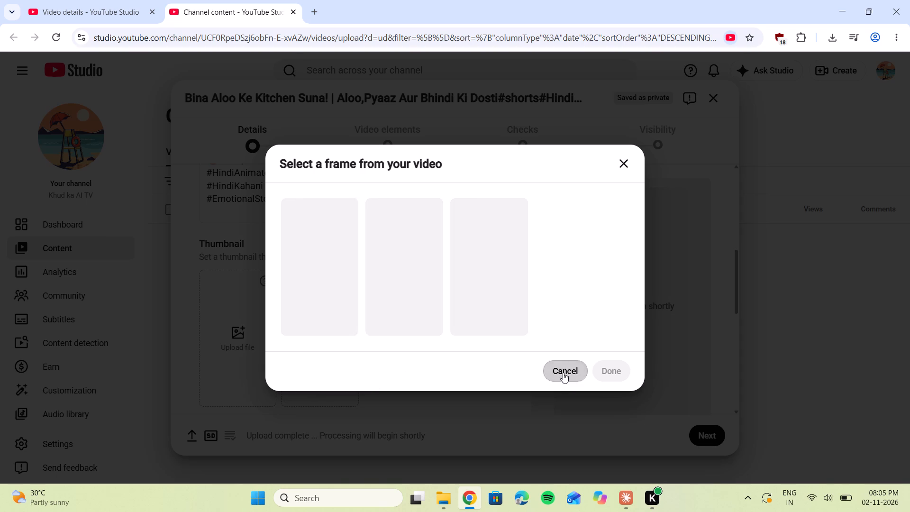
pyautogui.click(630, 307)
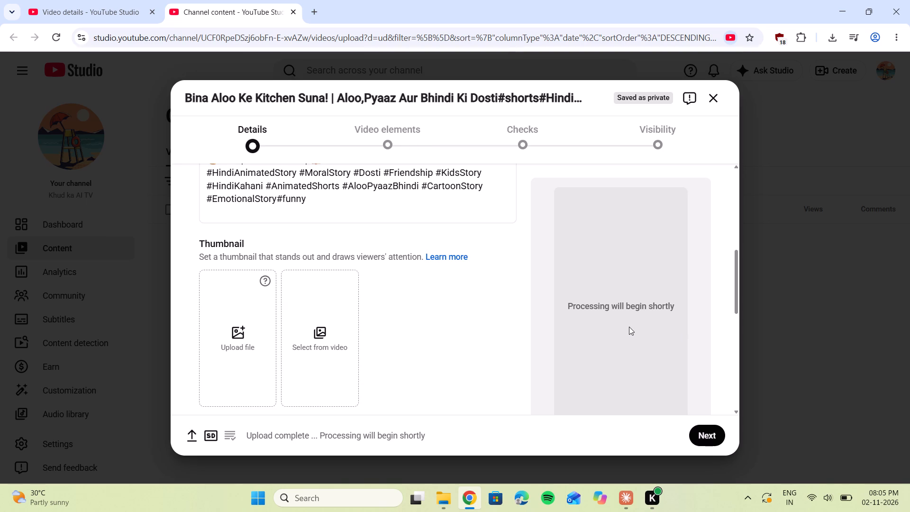
# Review the new upload's title, description, thumbnail, playlist and audience sections.
pyautogui.scroll(4, 603, 320)
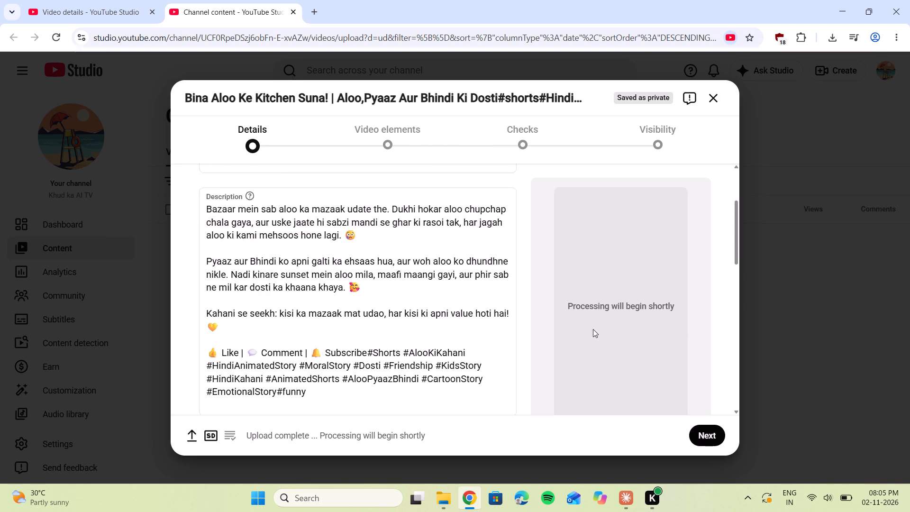
pyautogui.scroll(6, 527, 330)
pyautogui.scroll(-6, 527, 330)
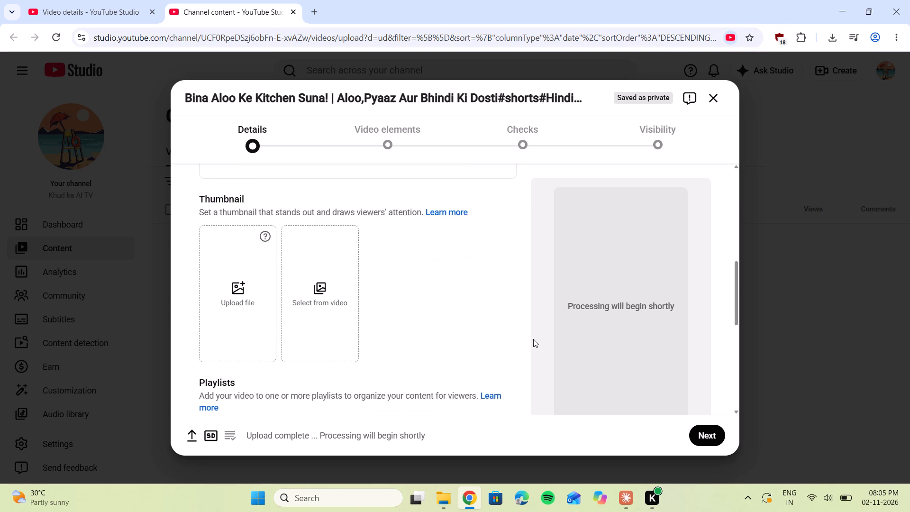
pyautogui.scroll(-3, 534, 339)
pyautogui.scroll(4, 534, 340)
pyautogui.scroll(-4, 535, 340)
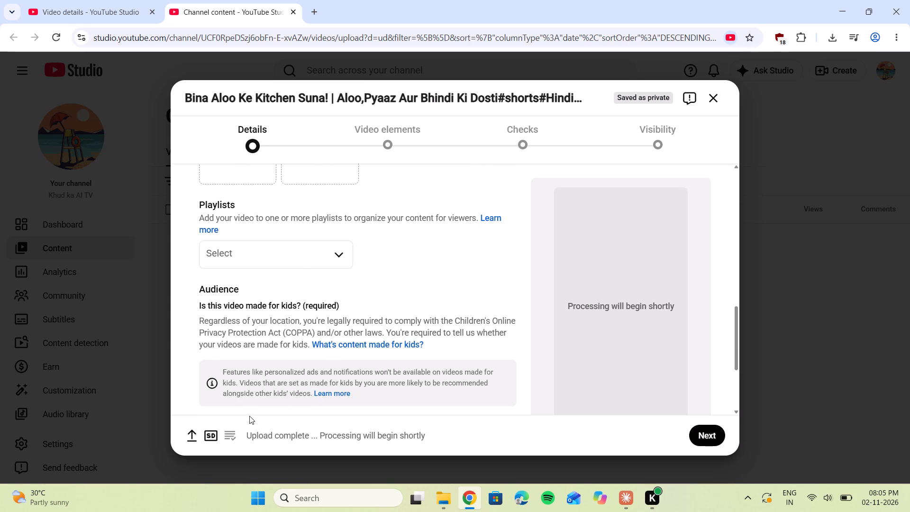
# Check the upload's SD processing status.
pyautogui.click(211, 436)
pyautogui.doubleClick(209, 434)
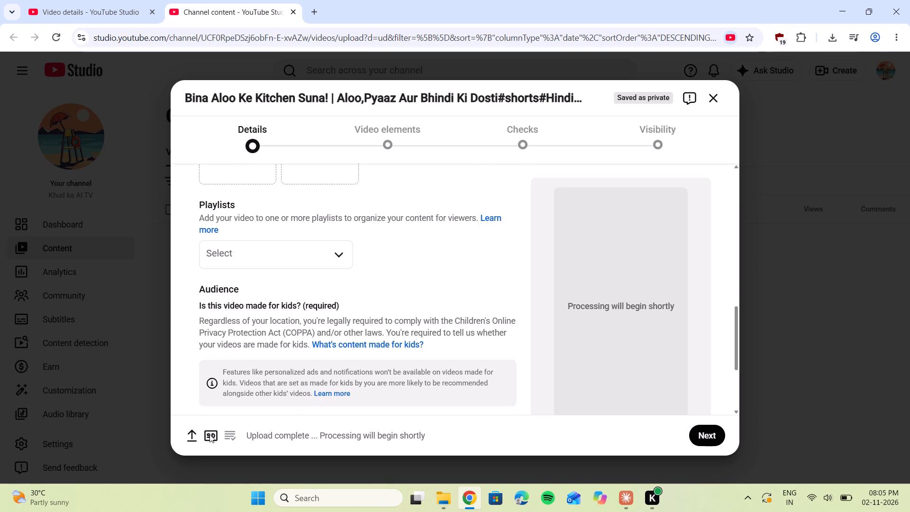
pyautogui.click(210, 435)
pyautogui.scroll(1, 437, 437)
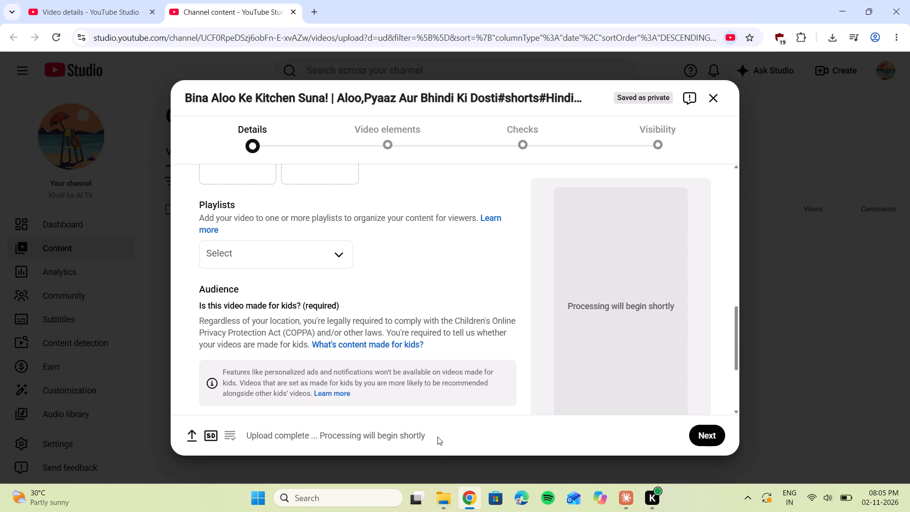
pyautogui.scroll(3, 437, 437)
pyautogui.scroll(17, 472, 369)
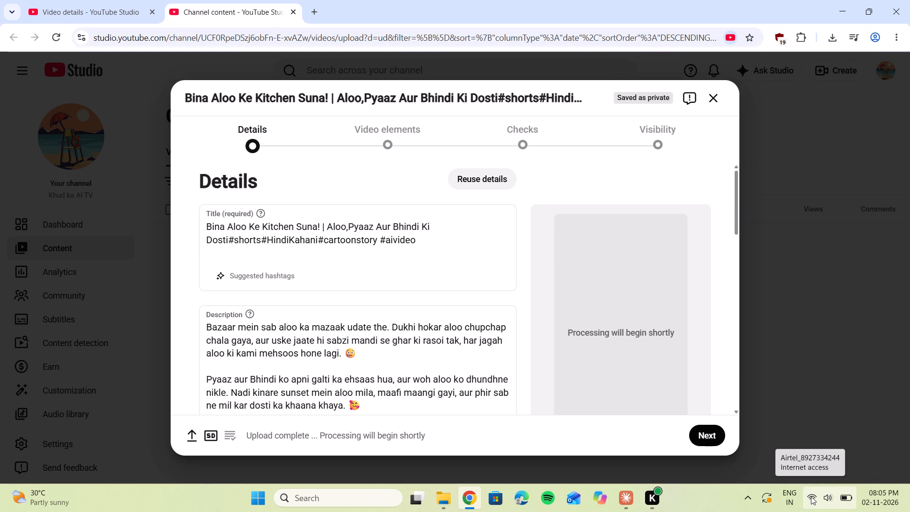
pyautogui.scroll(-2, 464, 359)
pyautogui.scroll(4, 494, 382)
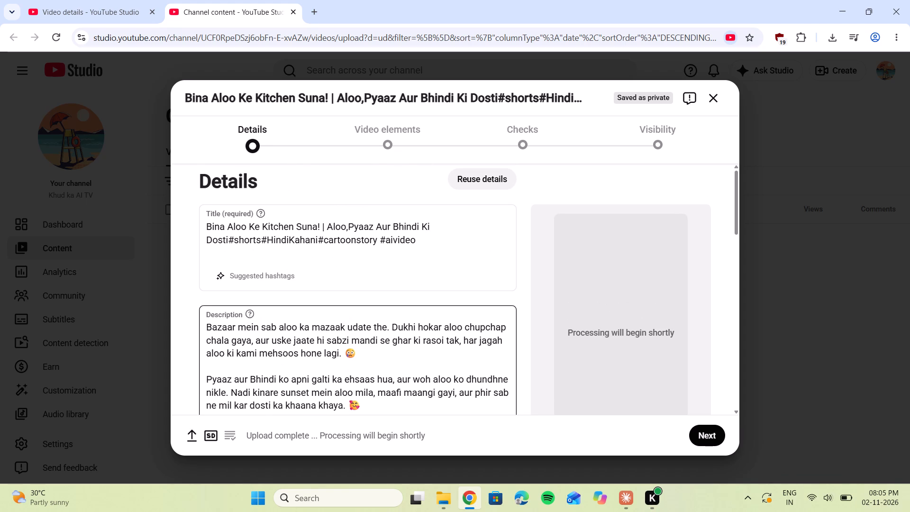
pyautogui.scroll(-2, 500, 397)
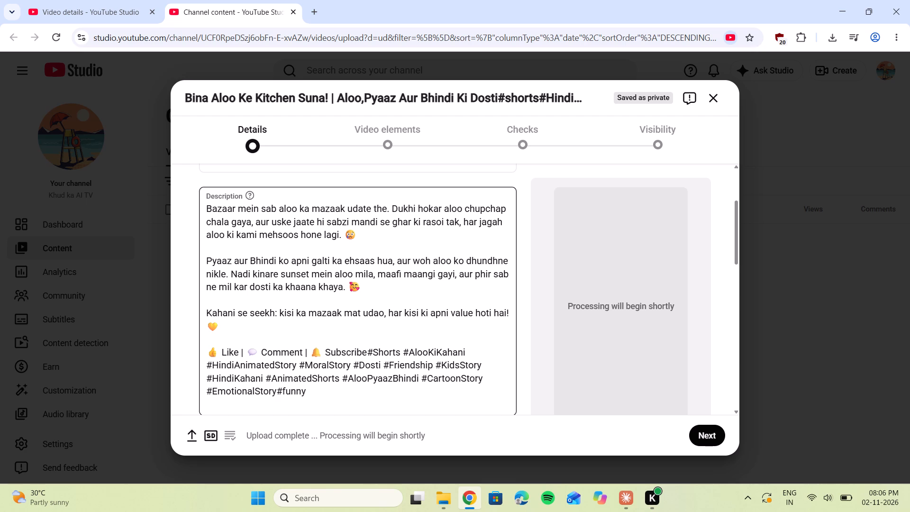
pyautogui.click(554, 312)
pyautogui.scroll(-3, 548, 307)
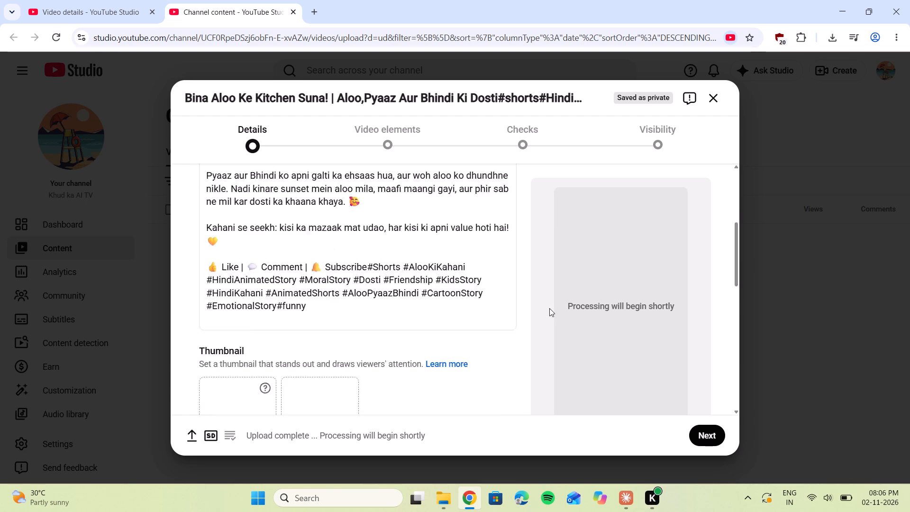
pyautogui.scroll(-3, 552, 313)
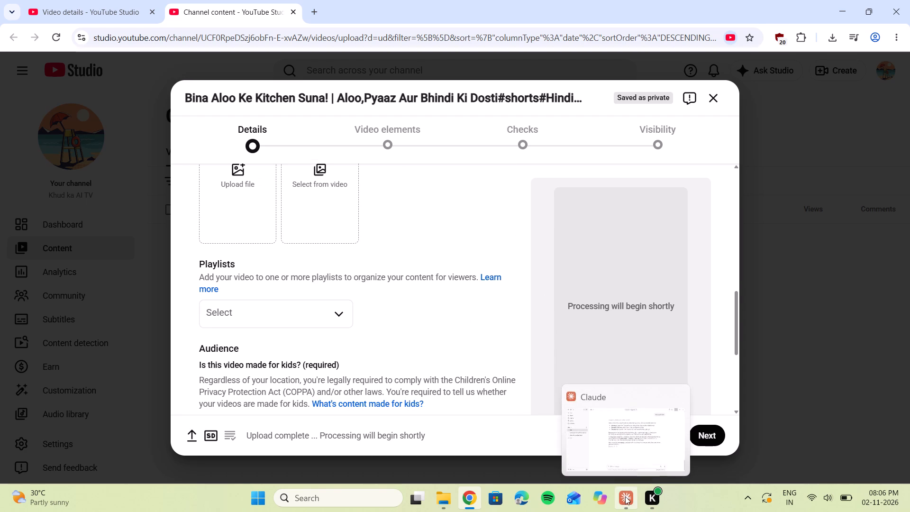
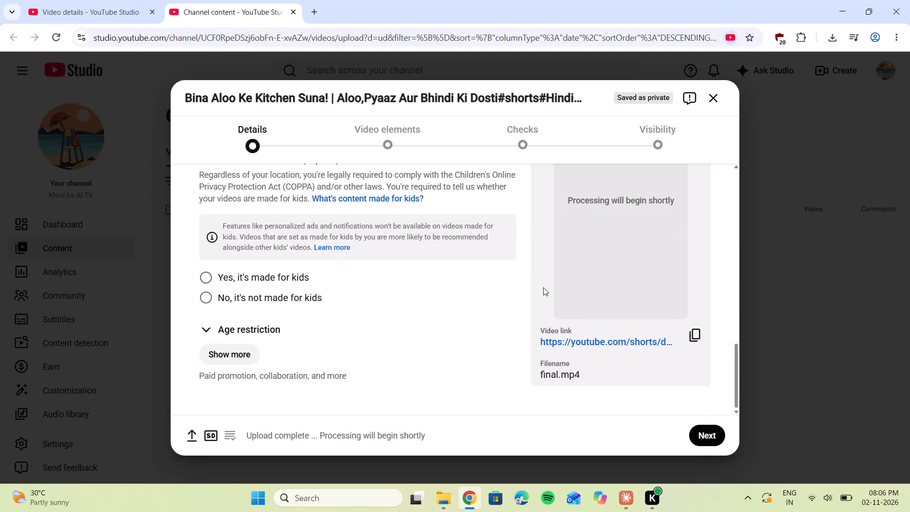
# Check the existing video's thumbnail options and its choice of video frames, leaving the thumbnail as it is.
pyautogui.click(565, 379)
pyautogui.scroll(10, 369, 272)
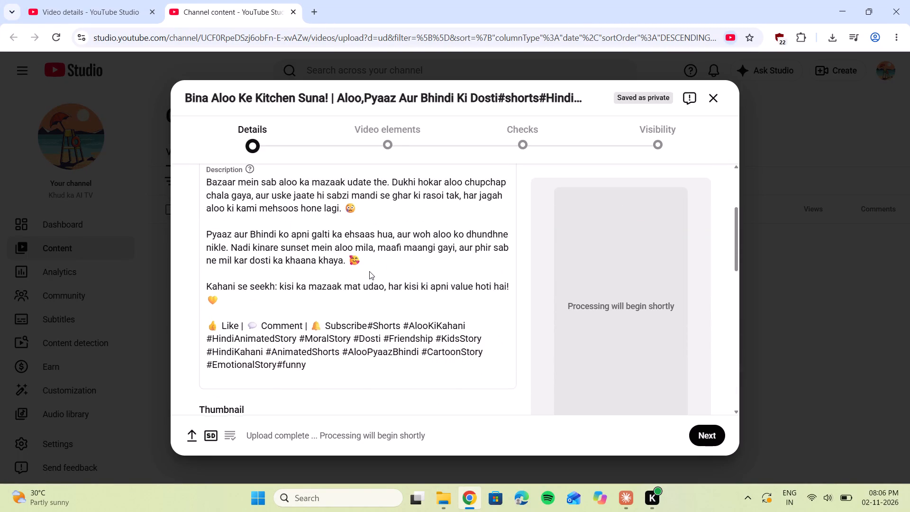
pyautogui.scroll(1, 369, 271)
pyautogui.click(89, 10)
pyautogui.scroll(-4, 236, 225)
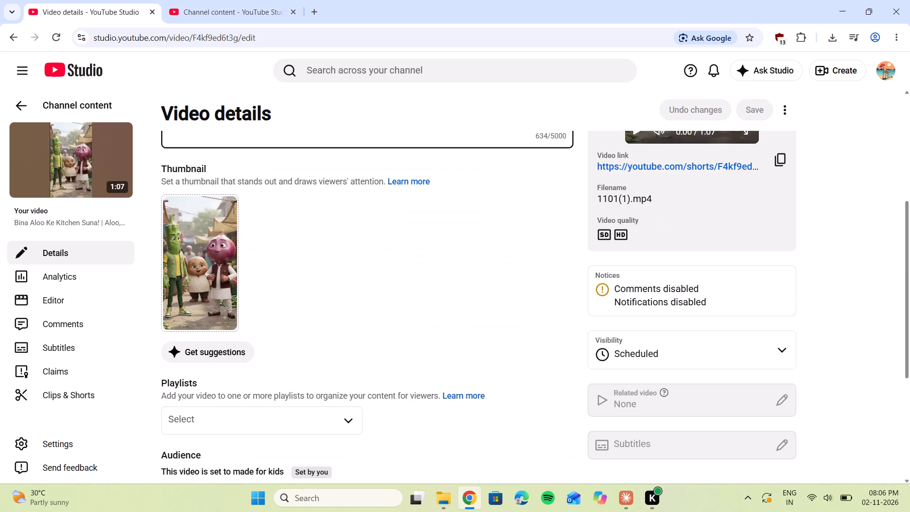
pyautogui.click(208, 251)
pyautogui.click(225, 207)
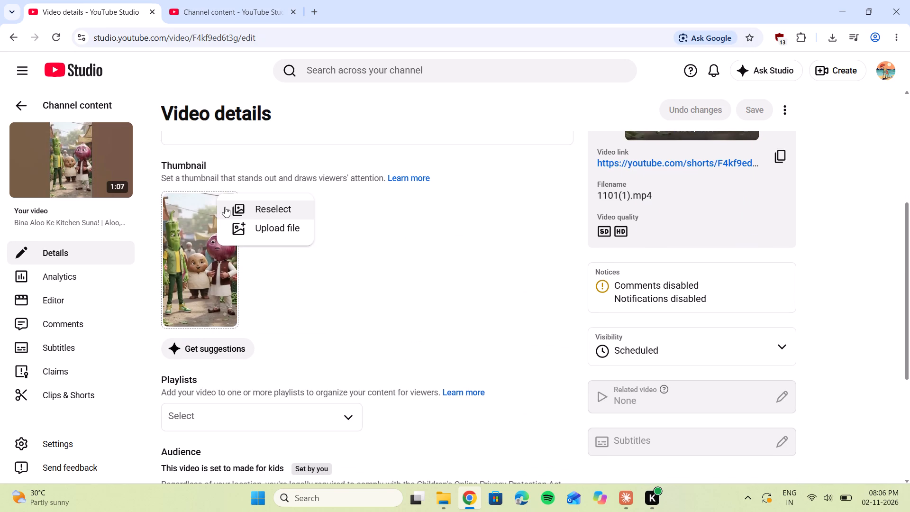
pyautogui.click(239, 209)
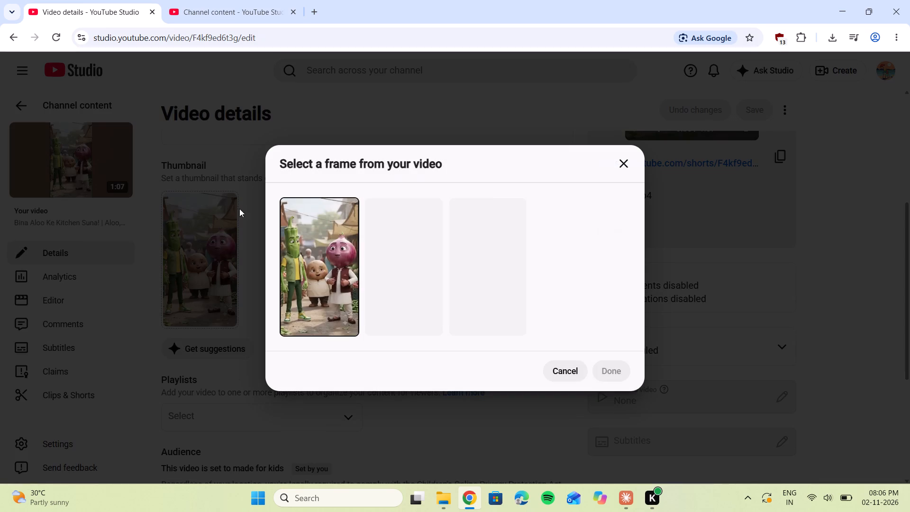
pyautogui.click(629, 165)
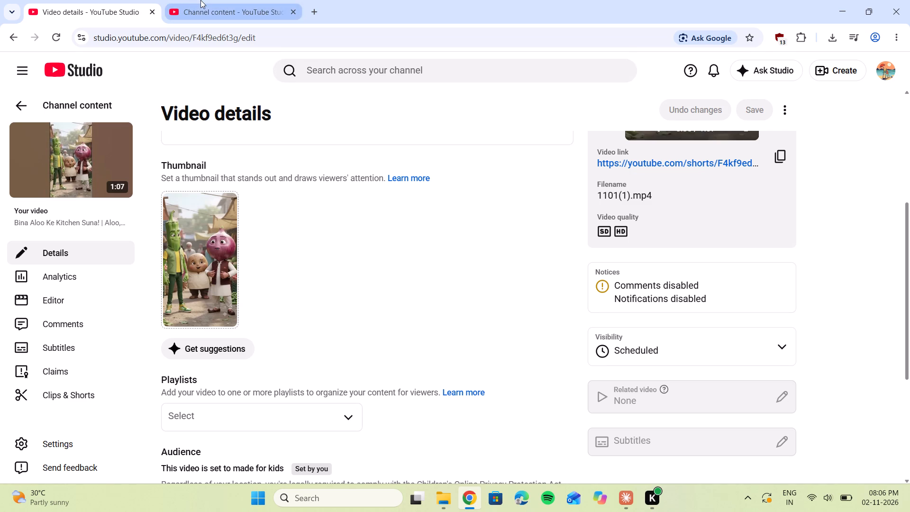
# Set the new upload's audience to "Yes, it's made for kids".
pyautogui.click(204, 4)
pyautogui.scroll(4, 409, 311)
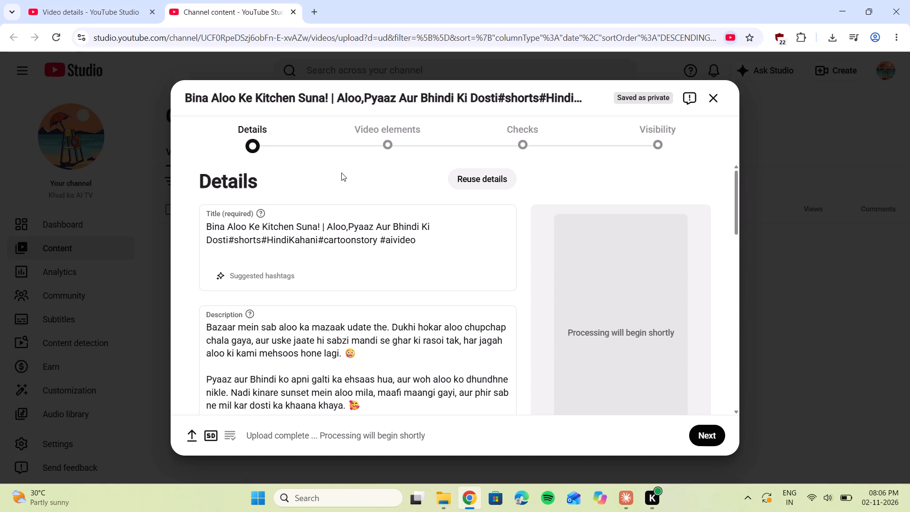
pyautogui.scroll(-7, 369, 256)
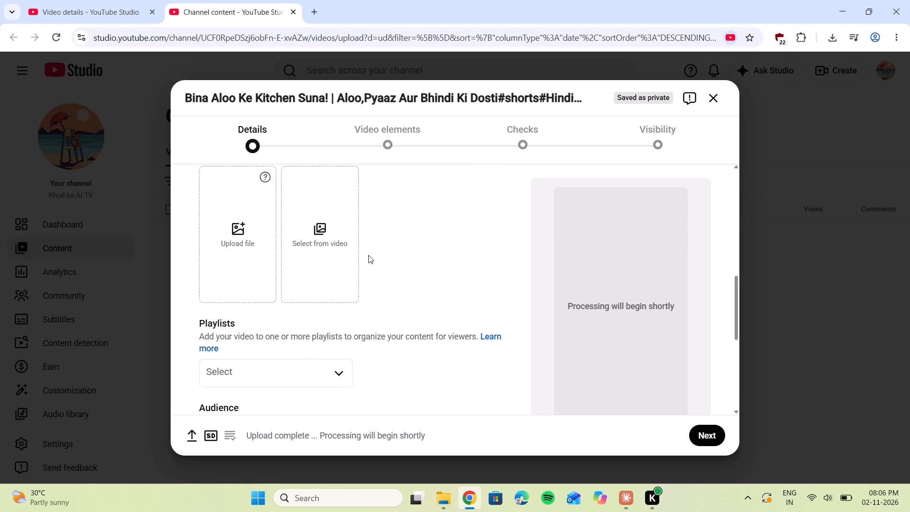
pyautogui.scroll(-3, 368, 255)
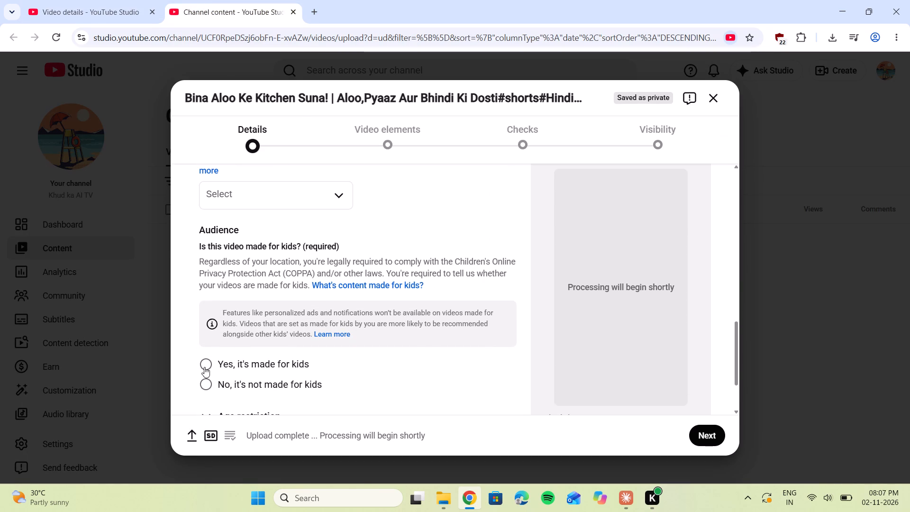
pyautogui.click(204, 367)
pyautogui.scroll(-4, 251, 279)
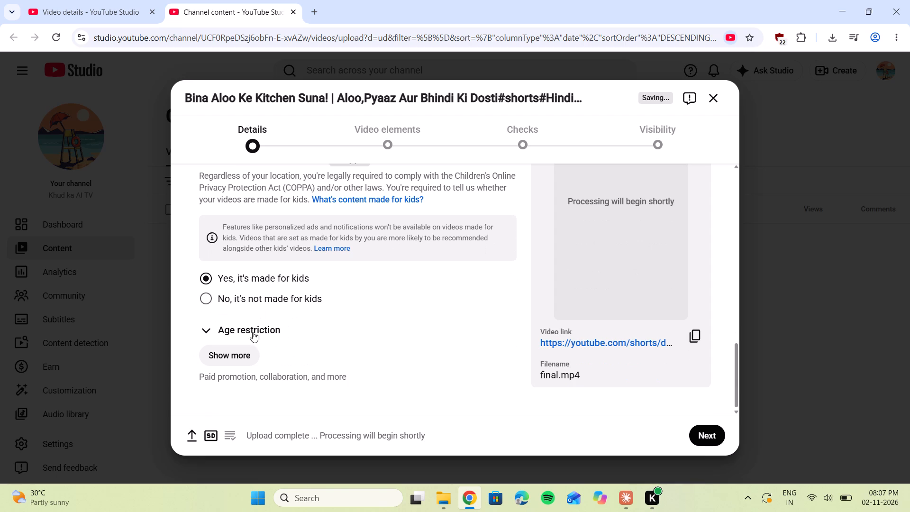
pyautogui.click(223, 323)
pyautogui.click(224, 324)
# Advance the new upload through Video elements and Checks to the Visibility stage.
pyautogui.scroll(2, 361, 304)
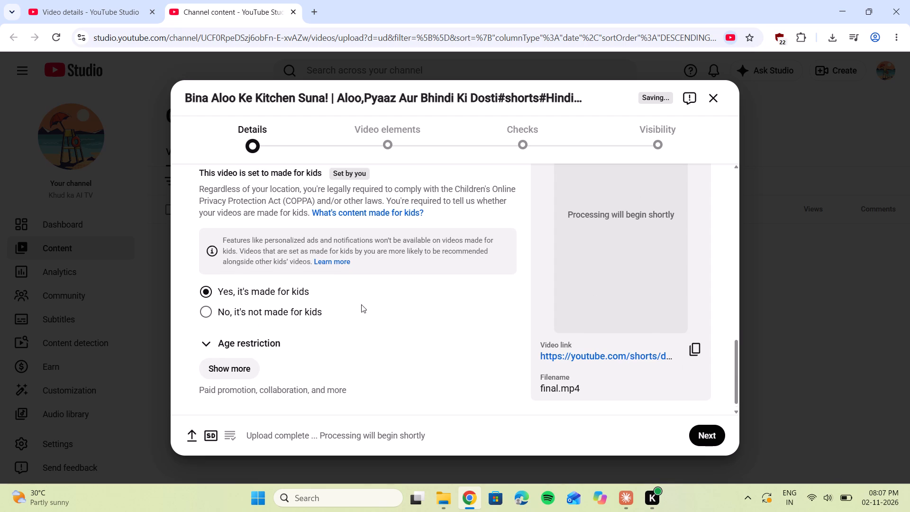
pyautogui.scroll(17, 361, 304)
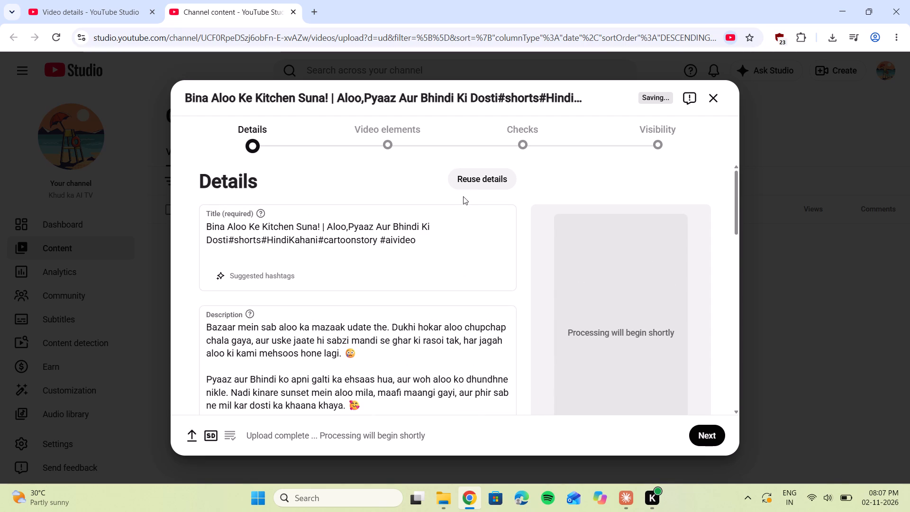
pyautogui.click(371, 143)
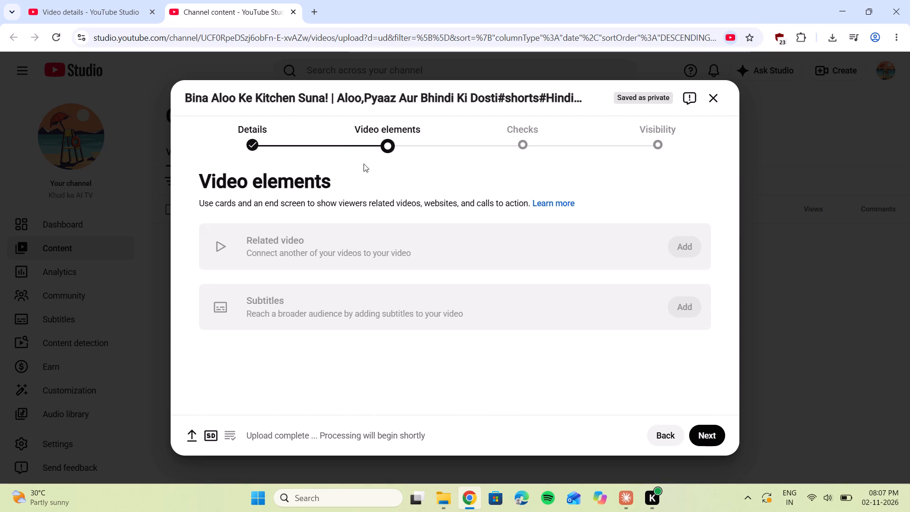
pyautogui.click(439, 175)
pyautogui.click(511, 148)
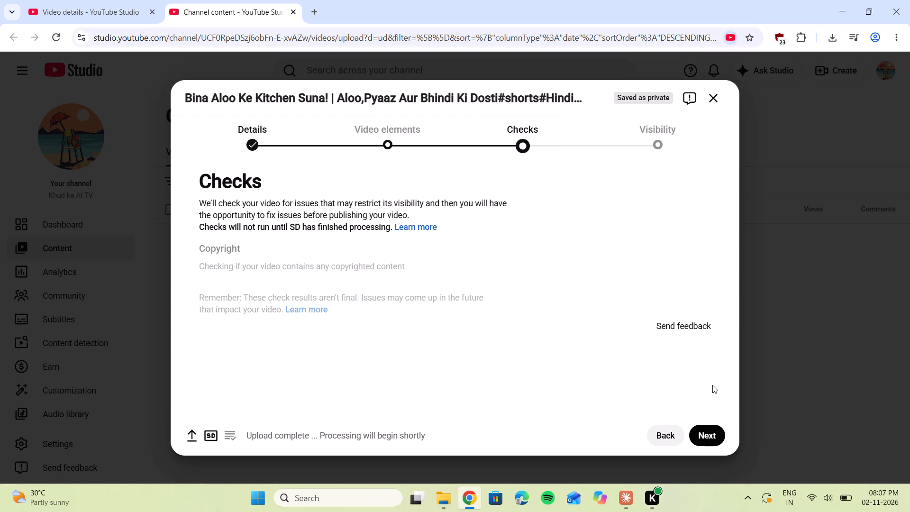
pyautogui.click(712, 431)
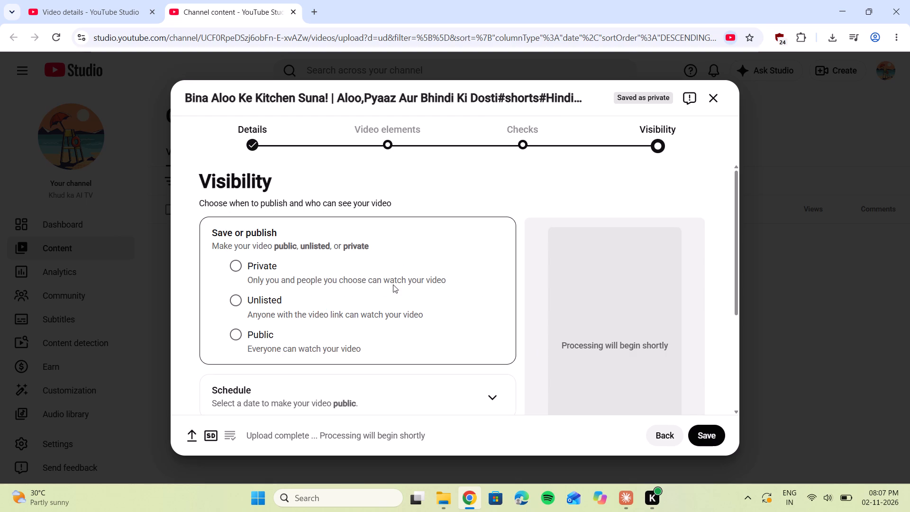
# Choose a scheduled public release for the new upload's visibility instead of Private.
pyautogui.click(236, 268)
pyautogui.scroll(-4, 266, 269)
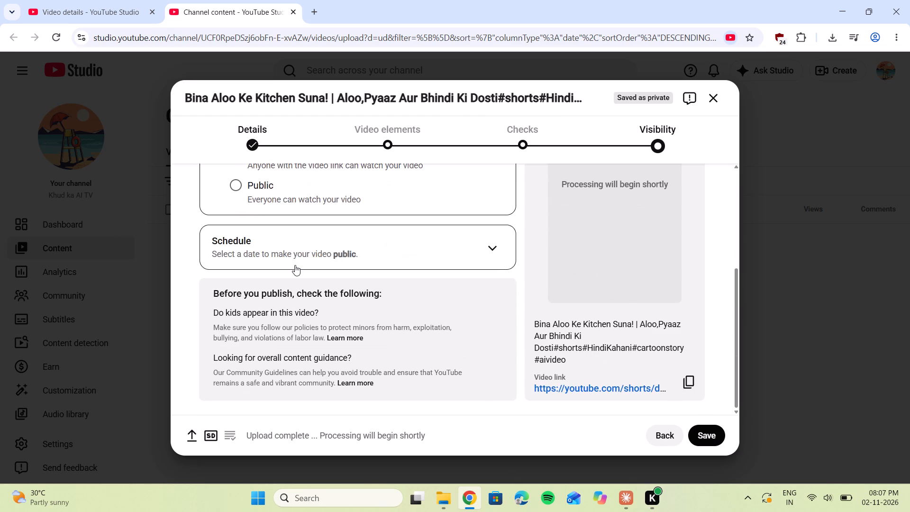
pyautogui.click(295, 265)
pyautogui.scroll(2, 405, 235)
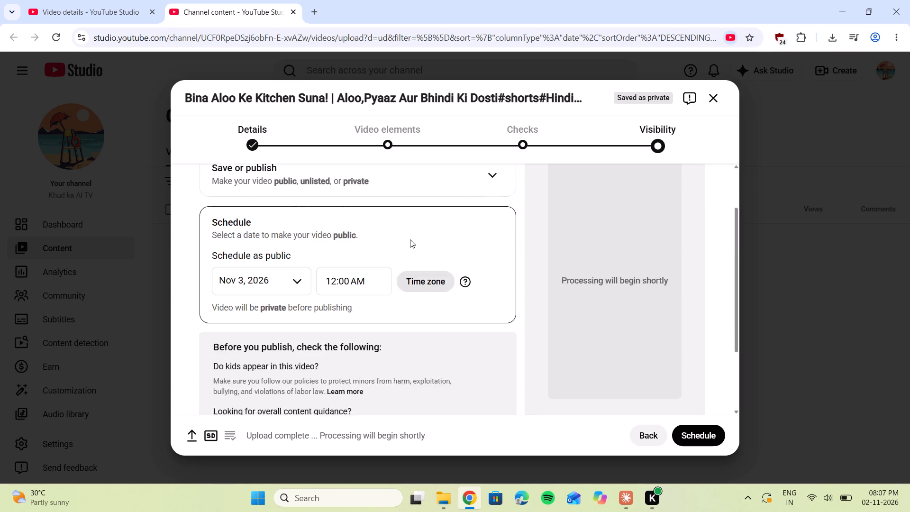
pyautogui.scroll(2, 410, 239)
pyautogui.scroll(-3, 414, 245)
pyautogui.click(619, 214)
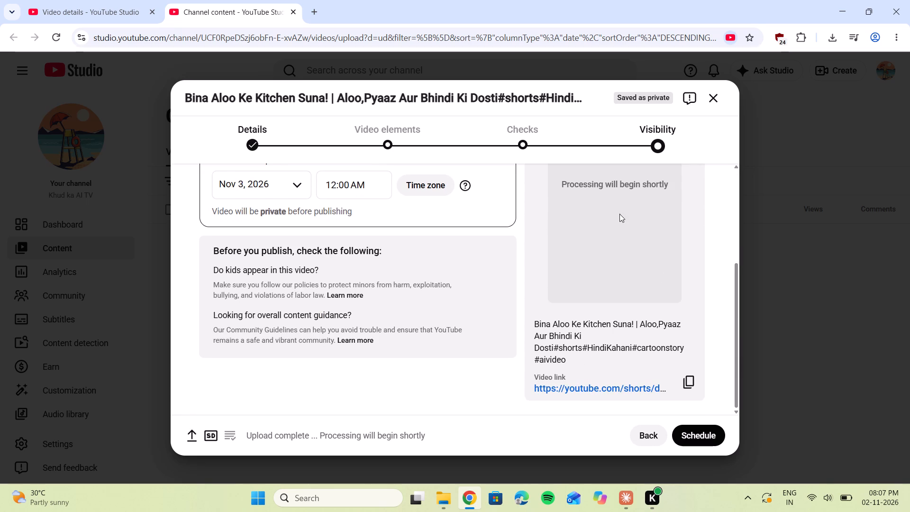
pyautogui.scroll(4, 422, 178)
# Return the new upload to its Details stage and check the channel's list of Shorts.
pyautogui.click(260, 135)
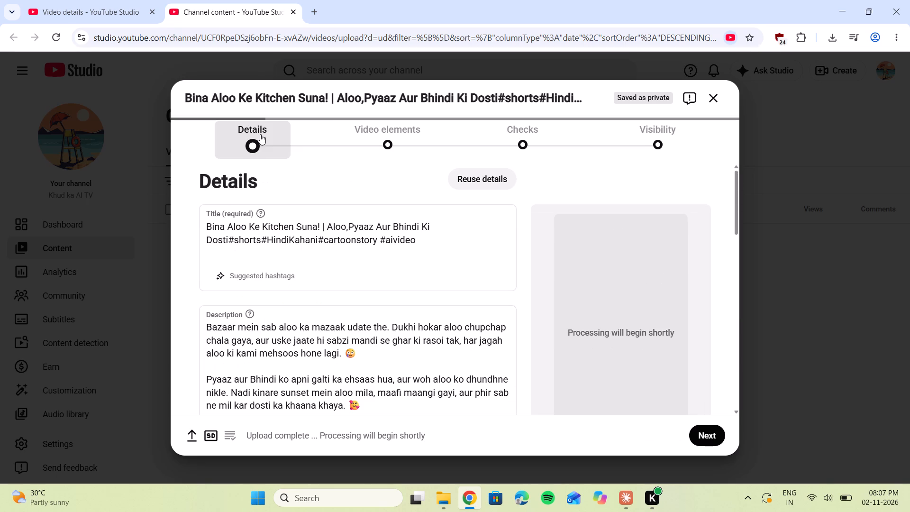
pyautogui.scroll(-3, 340, 213)
pyautogui.scroll(6, 340, 213)
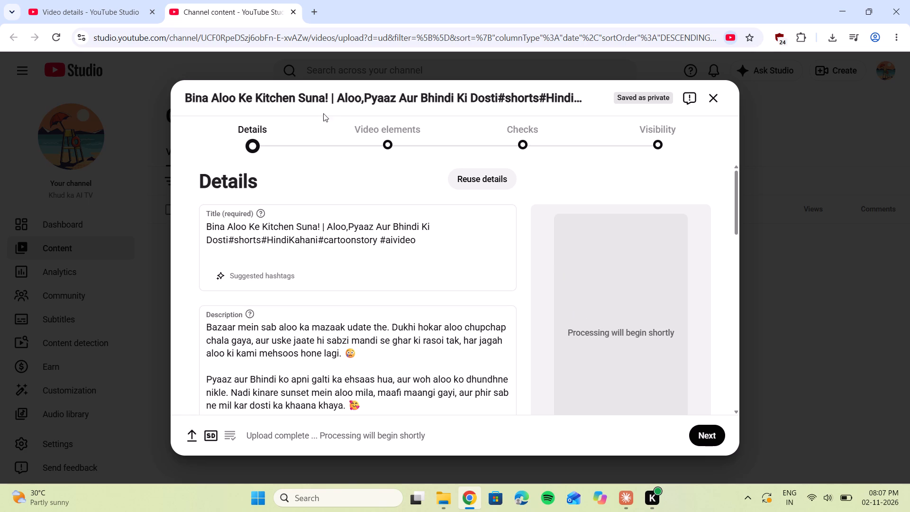
pyautogui.click(50, 0)
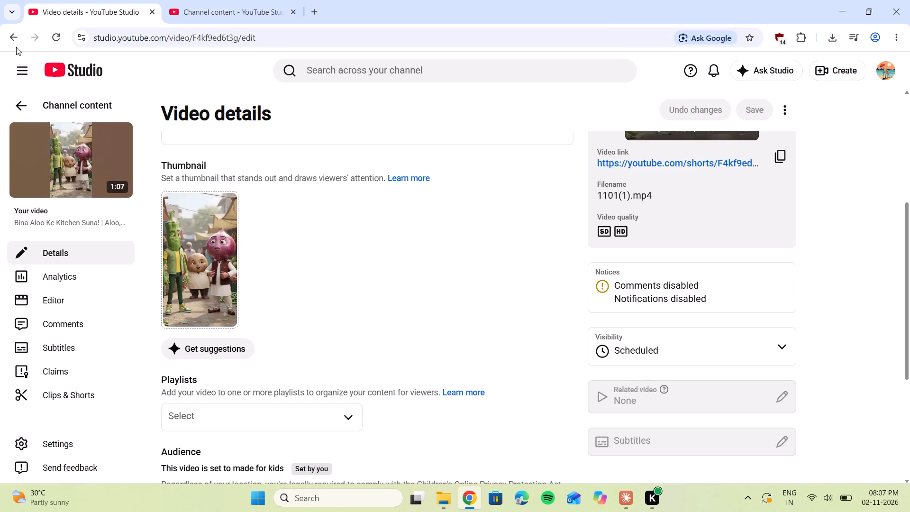
pyautogui.click(13, 41)
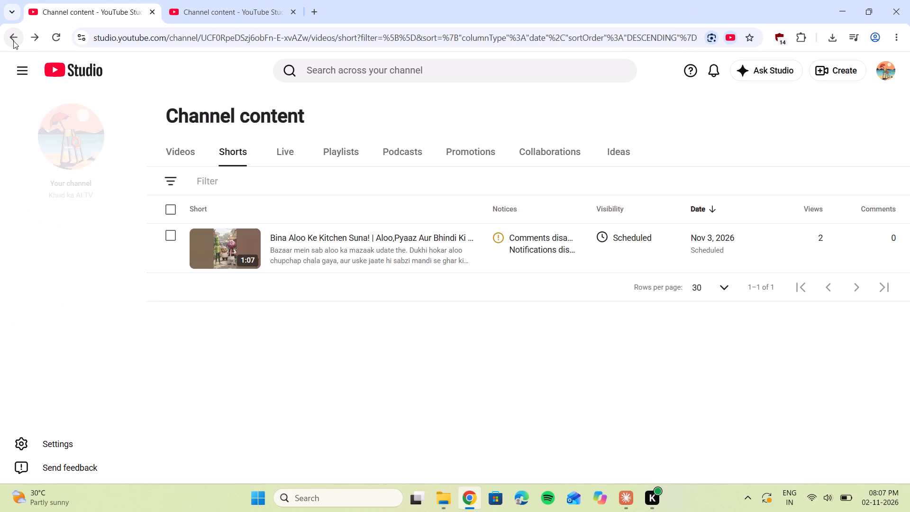
pyautogui.click(62, 40)
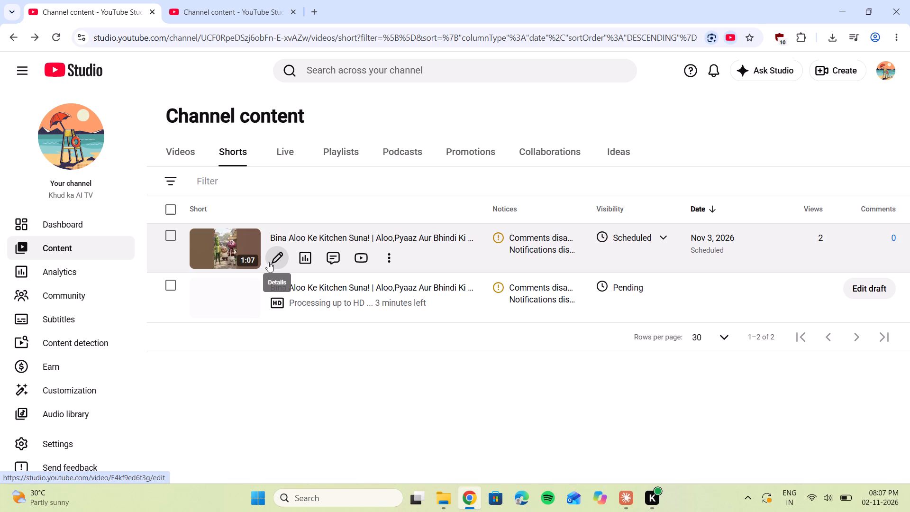
# Review the existing scheduled video's details and its additional options, and return to the channel's Shorts list.
pyautogui.click(269, 263)
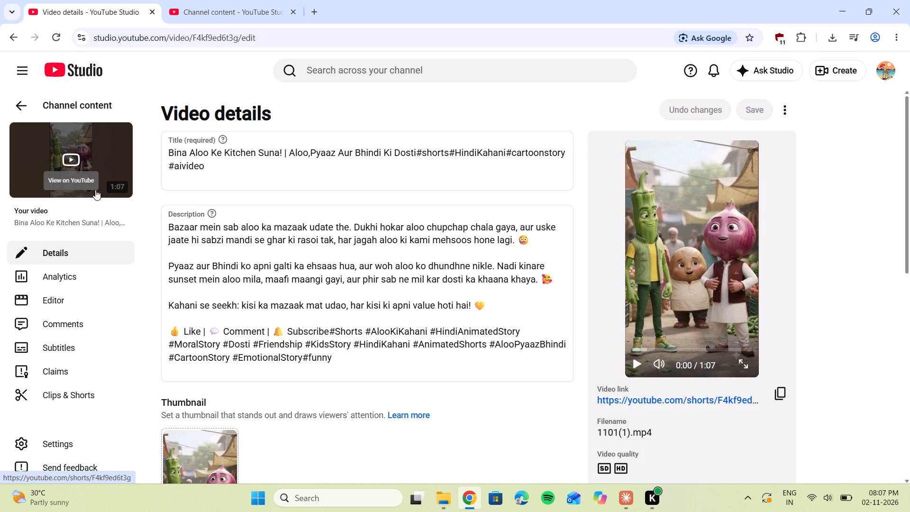
pyautogui.scroll(-3, 78, 322)
pyautogui.scroll(1, 78, 323)
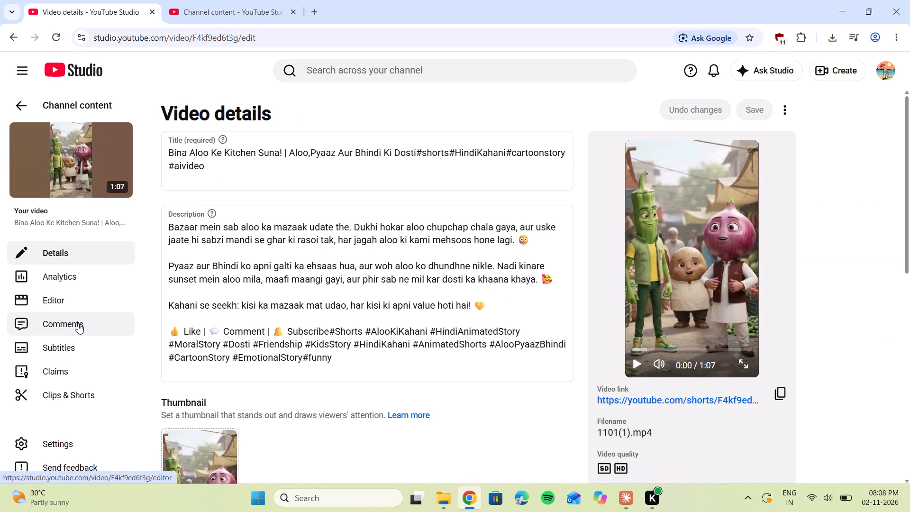
pyautogui.scroll(2, 78, 323)
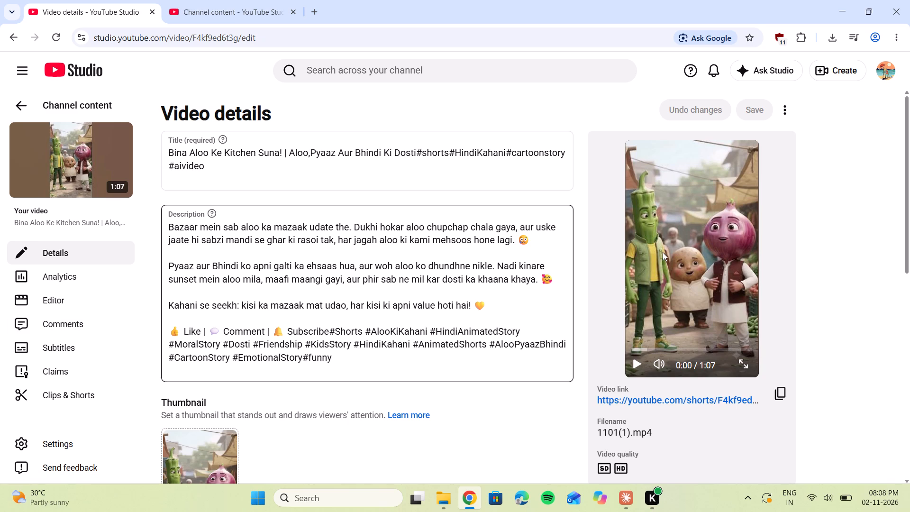
pyautogui.rightClick(663, 252)
pyautogui.click(782, 109)
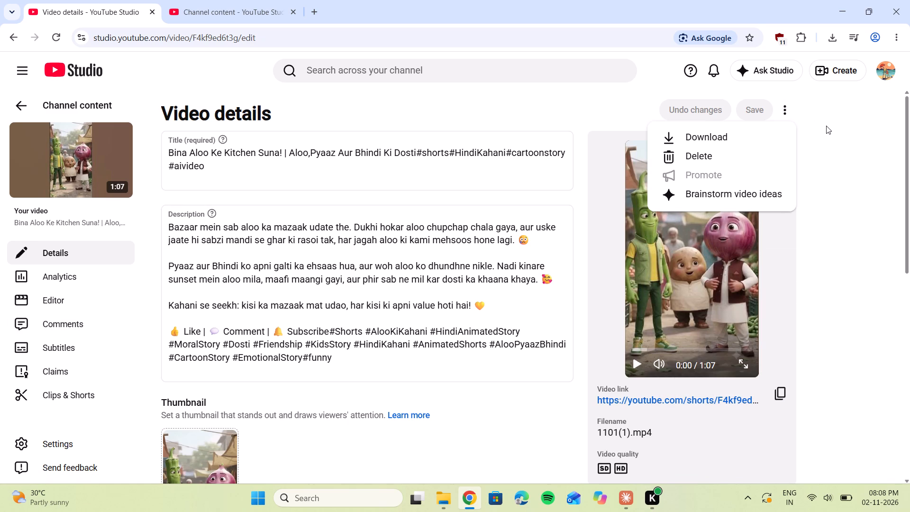
pyautogui.click(826, 126)
pyautogui.click(8, 35)
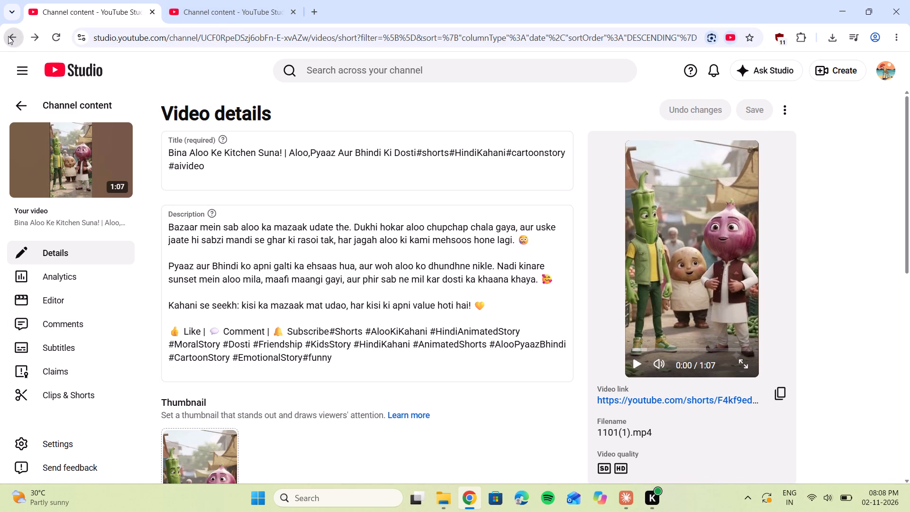
pyautogui.scroll(-3, 219, 238)
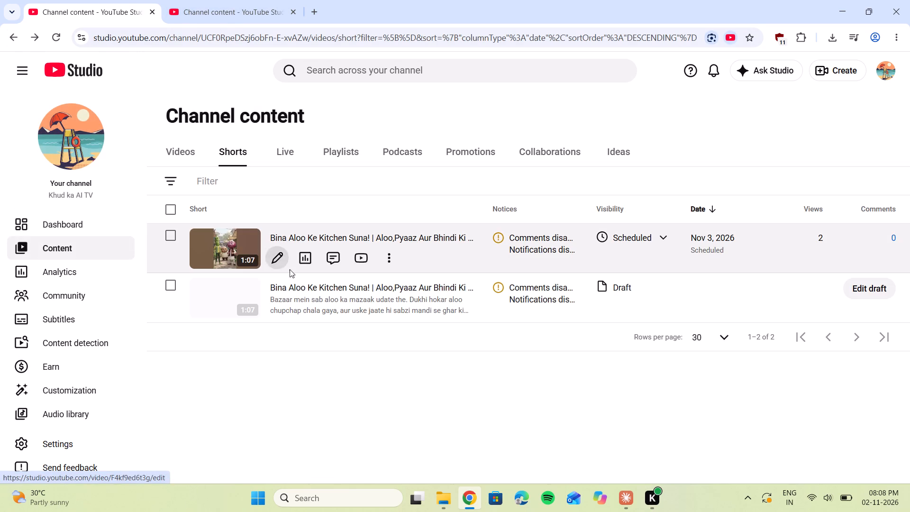
pyautogui.scroll(4, 300, 275)
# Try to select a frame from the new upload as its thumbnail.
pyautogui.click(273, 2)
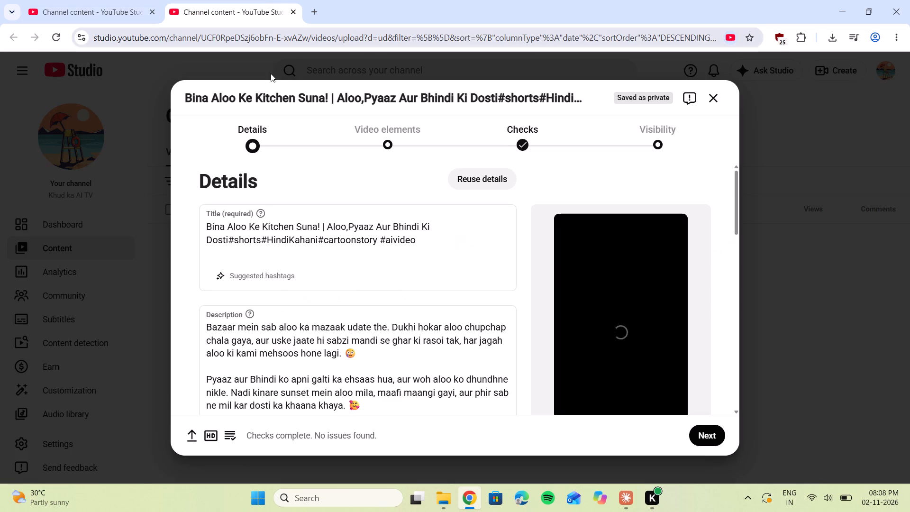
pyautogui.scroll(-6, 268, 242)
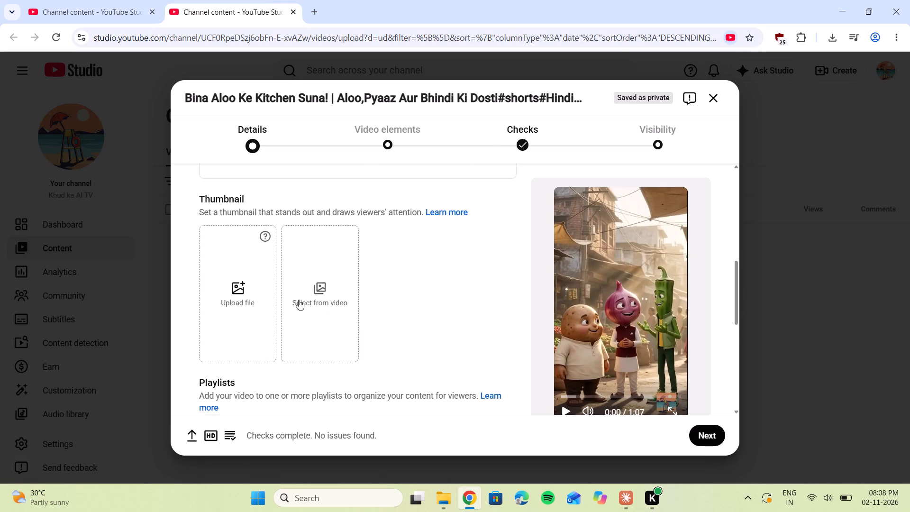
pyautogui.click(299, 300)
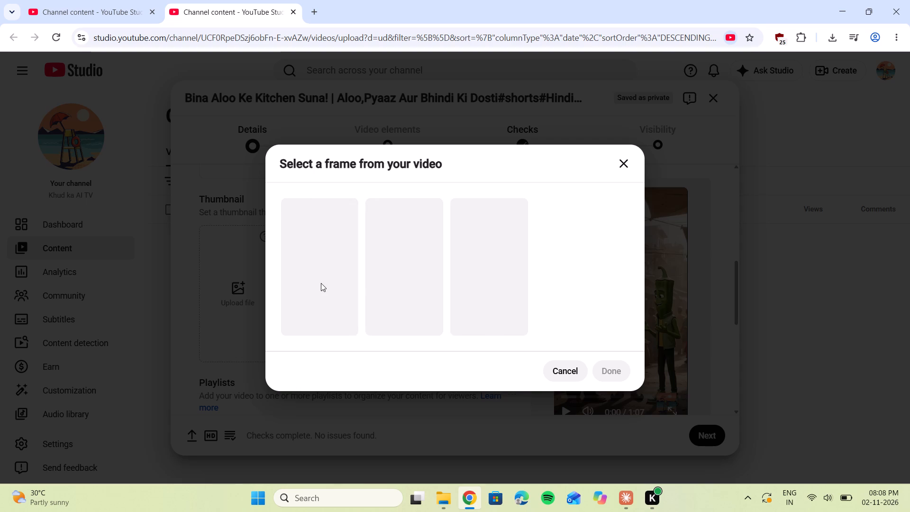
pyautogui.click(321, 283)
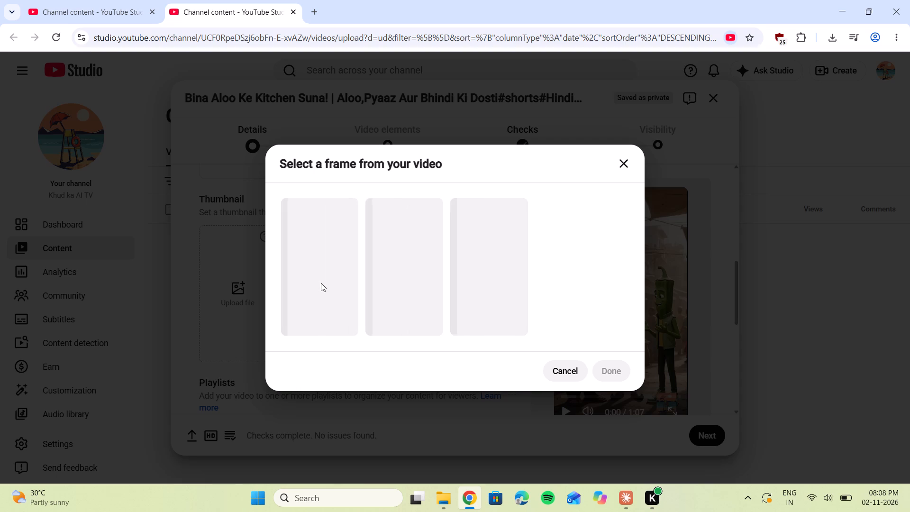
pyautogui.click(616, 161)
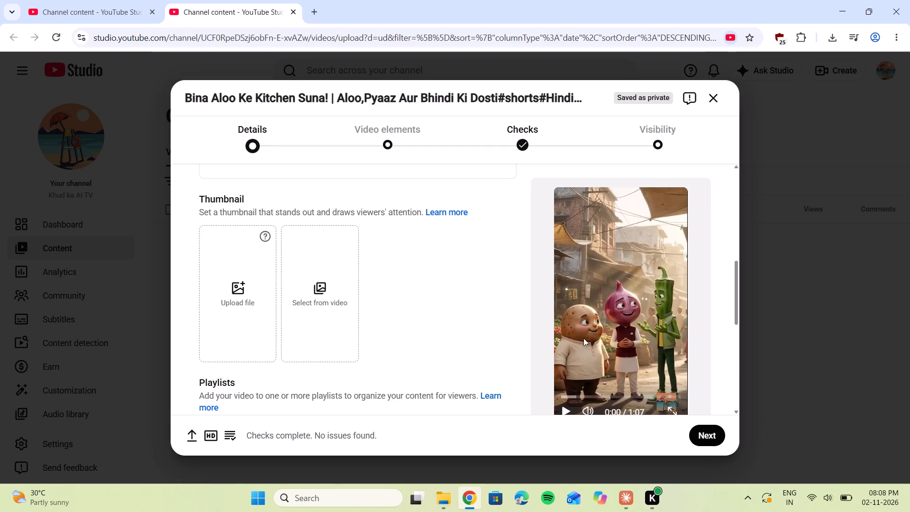
# Play the new upload's preview in full screen to check the branded video, and return to its details.
pyautogui.click(563, 409)
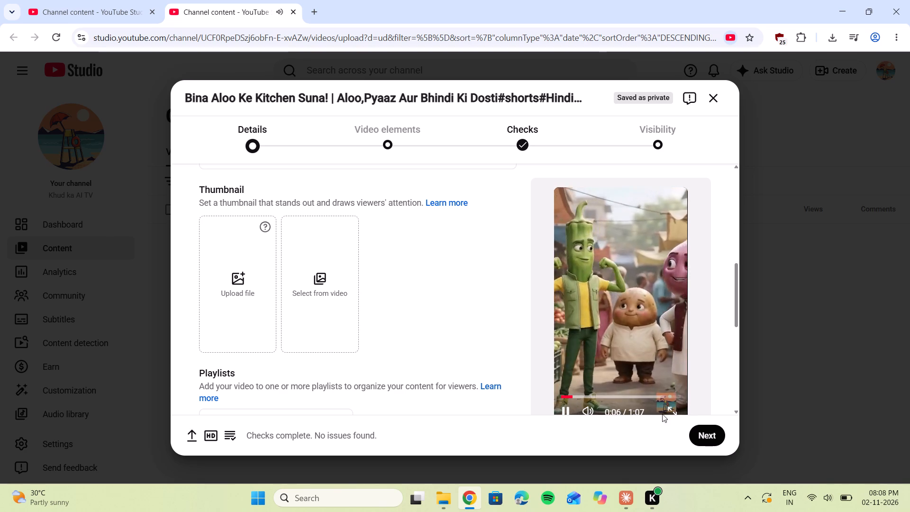
pyautogui.click(675, 408)
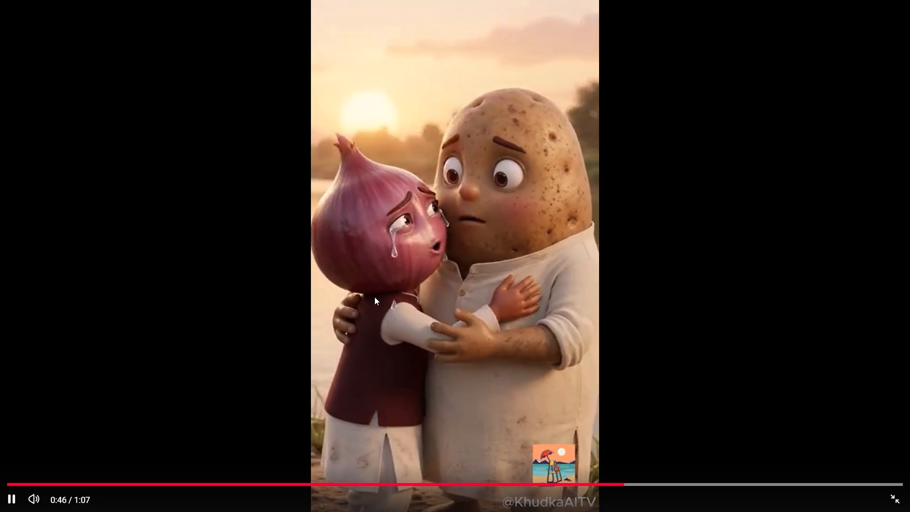
pyautogui.press('Escape')
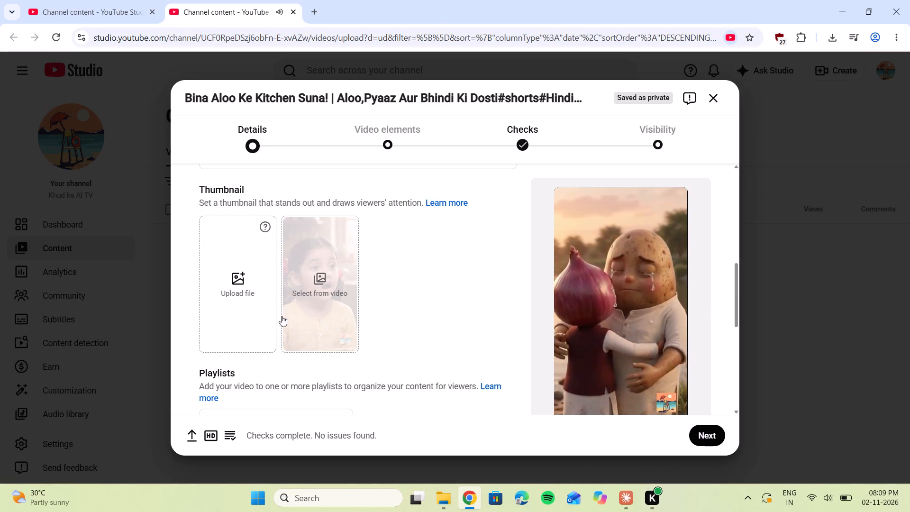
# Set the new upload's thumbnail to the video frame showing the potato, onion and okra standing in the market.
pyautogui.click(335, 309)
pyautogui.click(336, 283)
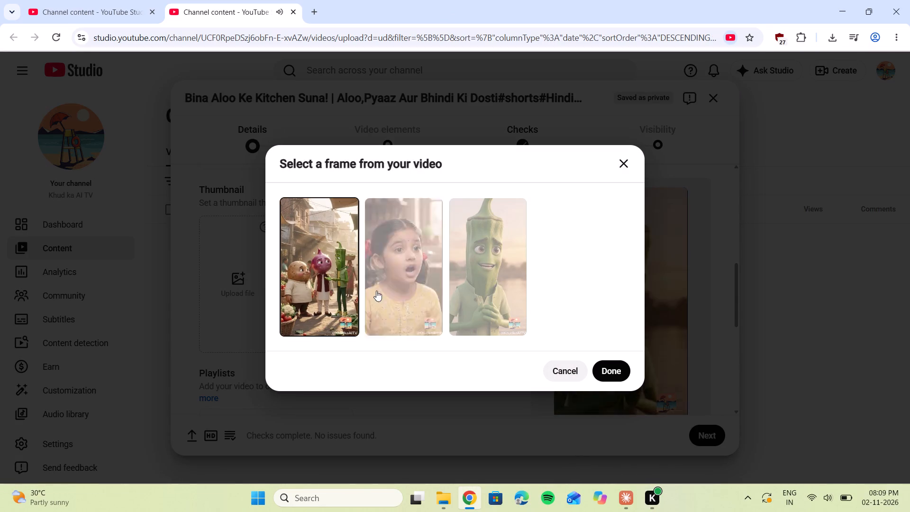
pyautogui.click(606, 369)
# Review the new upload's description, thumbnail, playlist and audience settings.
pyautogui.scroll(1, 444, 325)
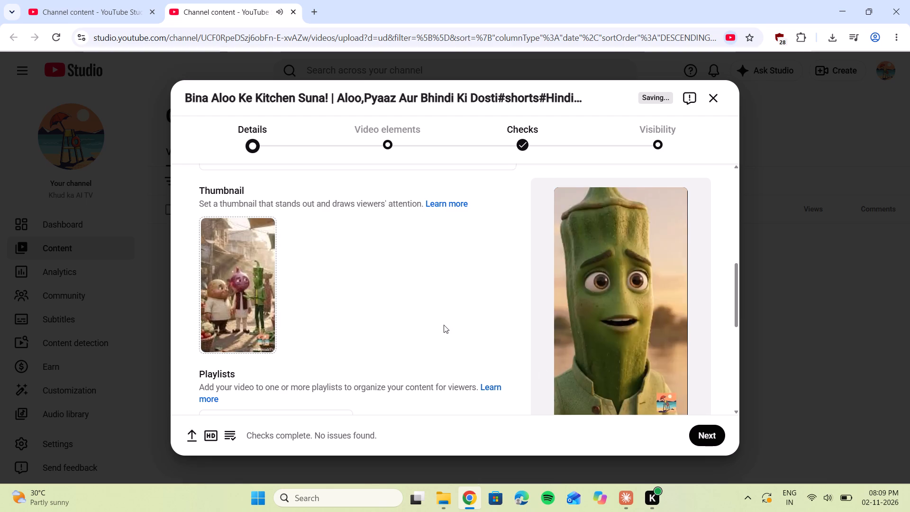
pyautogui.scroll(7, 444, 325)
pyautogui.scroll(-7, 444, 325)
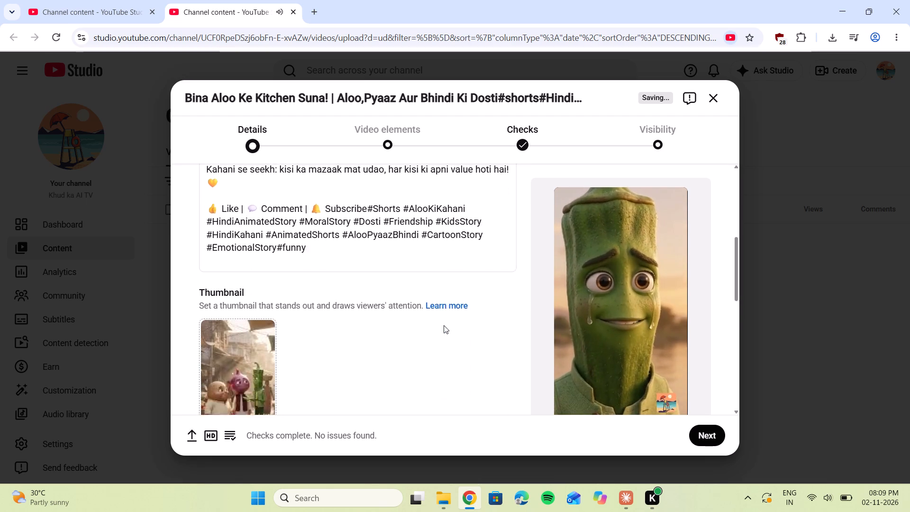
pyautogui.scroll(-3, 444, 325)
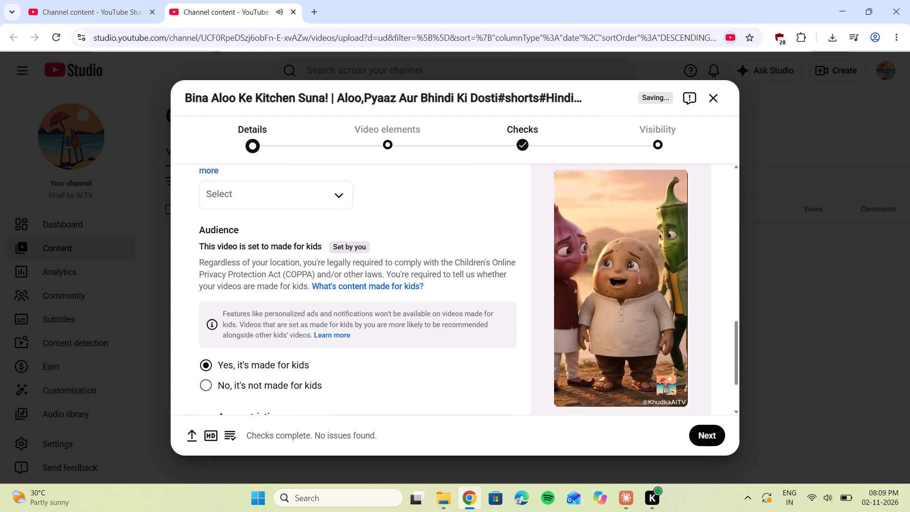
pyautogui.scroll(2, 444, 325)
pyautogui.scroll(-3, 444, 325)
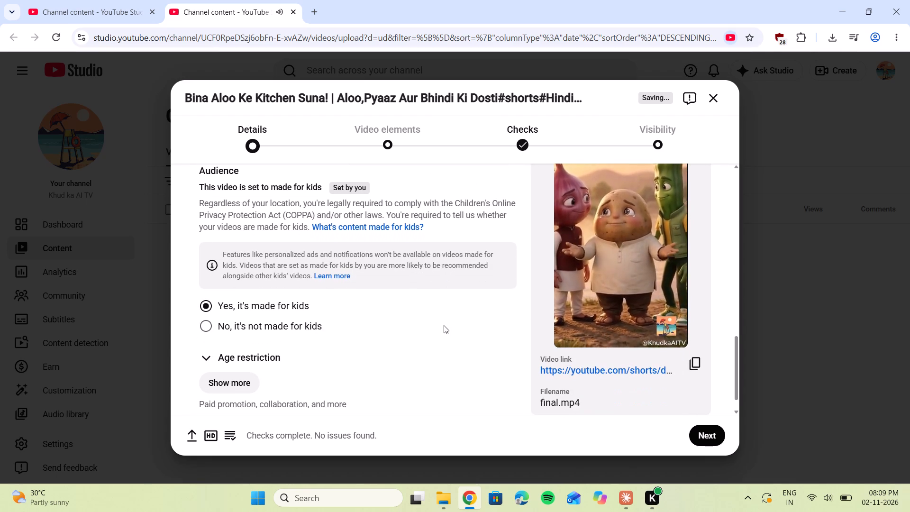
pyautogui.scroll(-4, 454, 336)
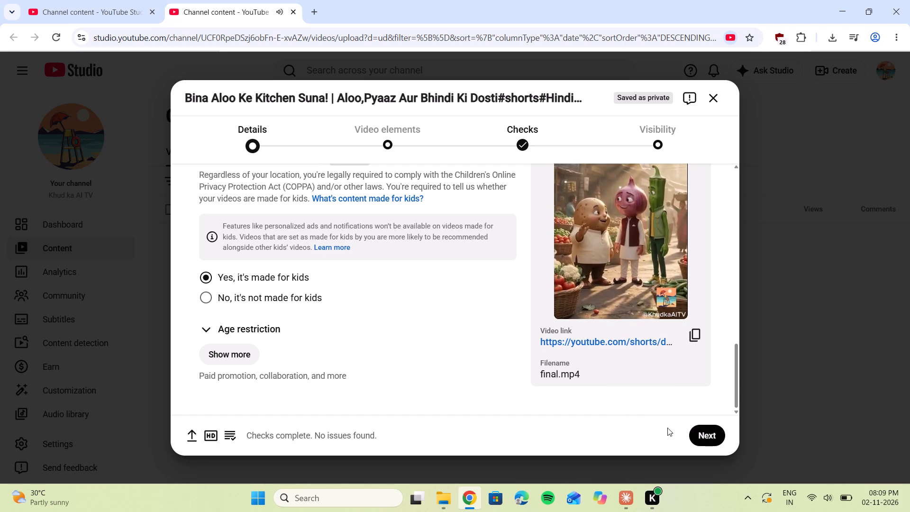
# Advance the new upload to its Visibility stage and schedule it as public for Nov 3, 2026 at 12:00 AM.
pyautogui.click(693, 434)
pyautogui.click(695, 434)
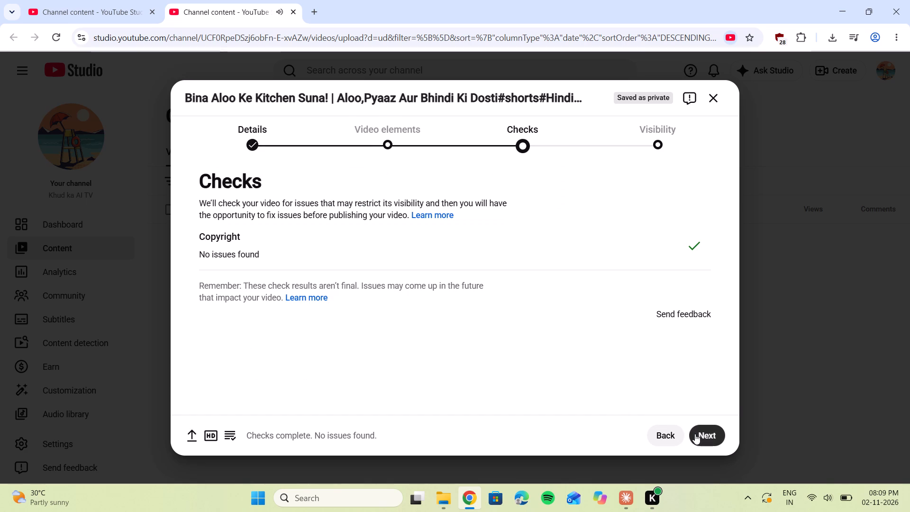
pyautogui.click(695, 435)
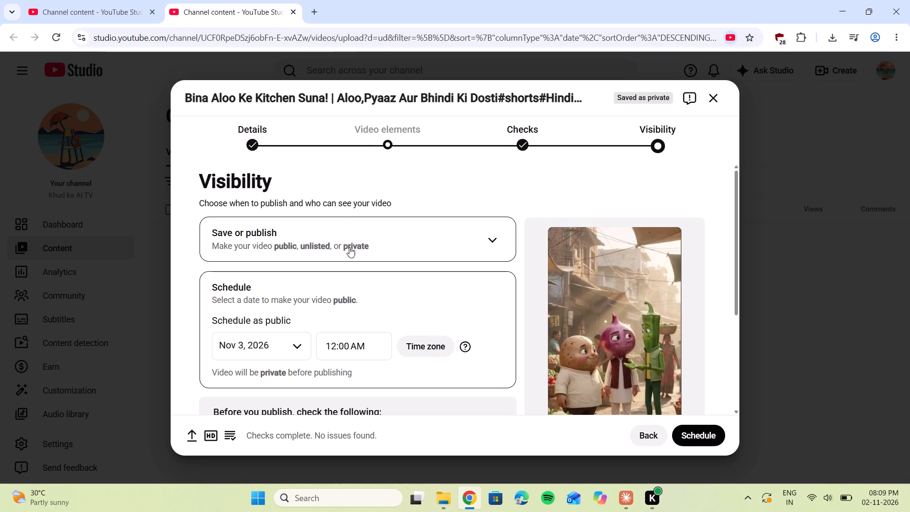
pyautogui.scroll(-2, 408, 307)
pyautogui.scroll(2, 408, 307)
pyautogui.scroll(-2, 408, 308)
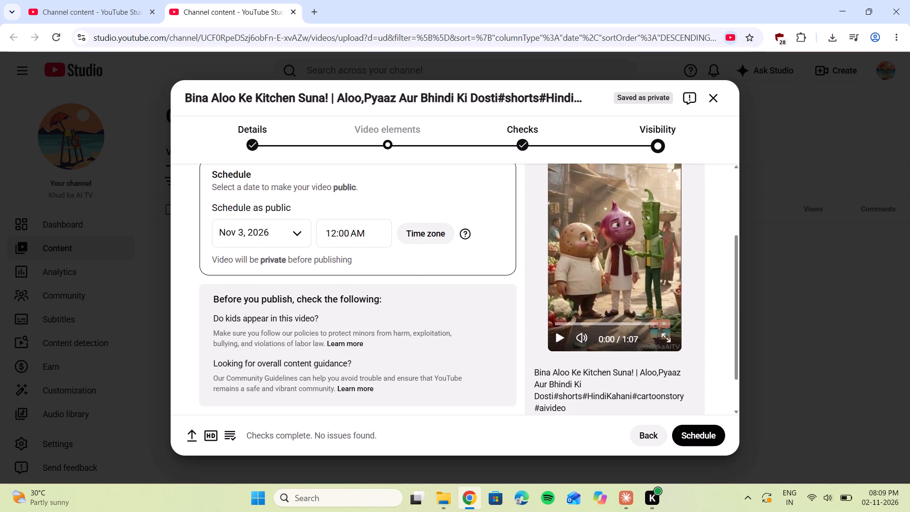
pyautogui.click(689, 433)
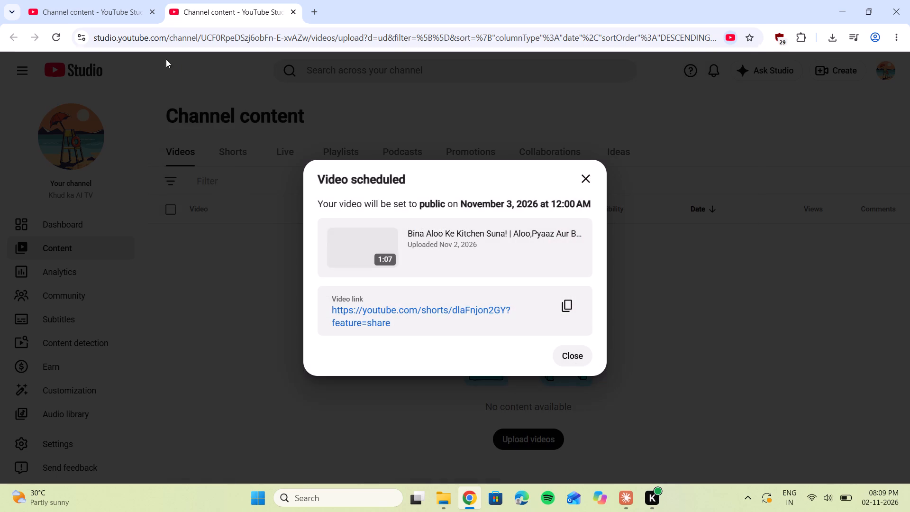
# Refresh the channel's Shorts list in the original browser tab and close the extra tab used for the upload.
pyautogui.click(63, 0)
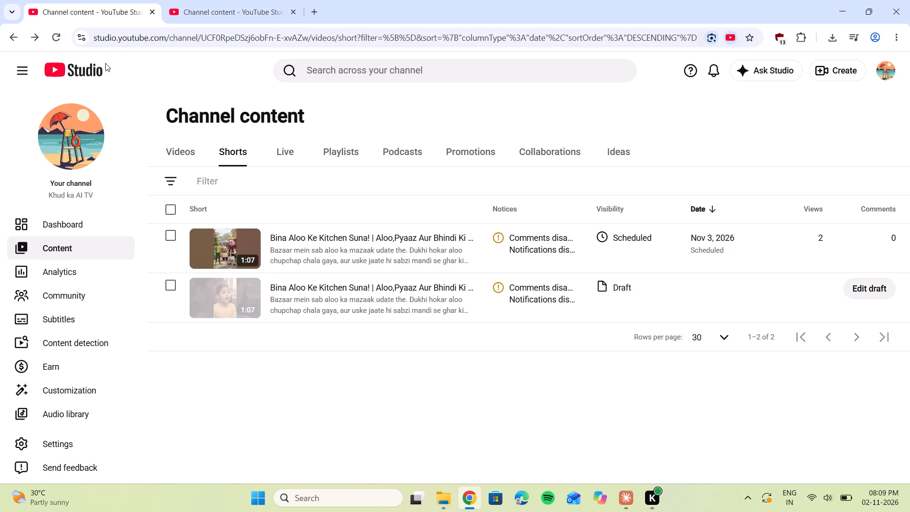
pyautogui.click(52, 42)
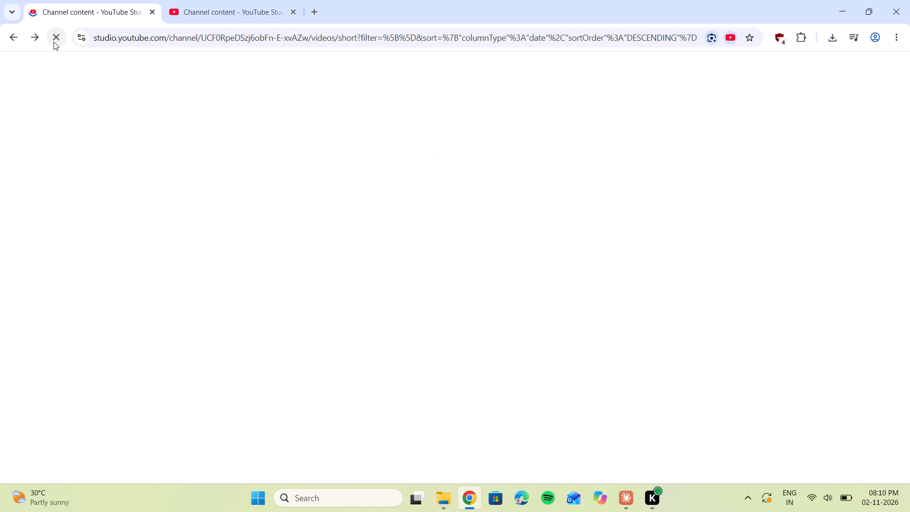
pyautogui.click(293, 15)
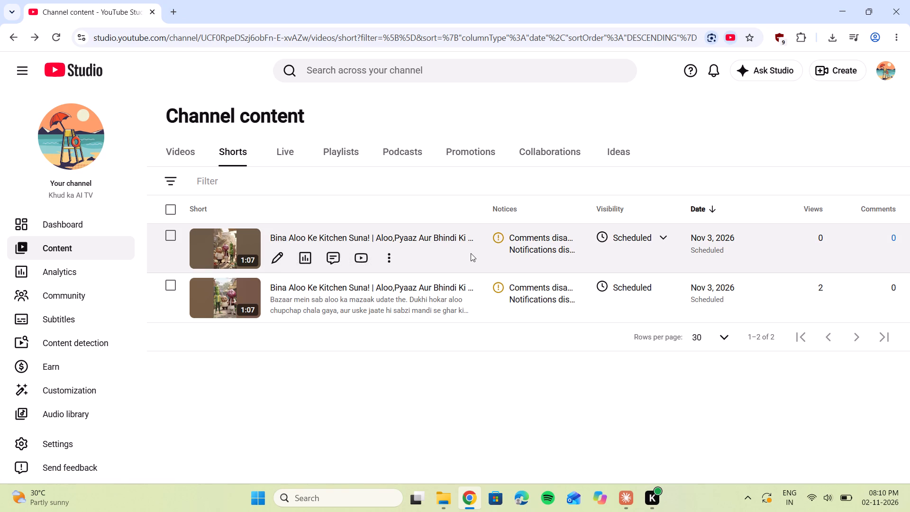
# Check the details of the newly scheduled final.mp4 Short and return to the Shorts list.
pyautogui.click(238, 236)
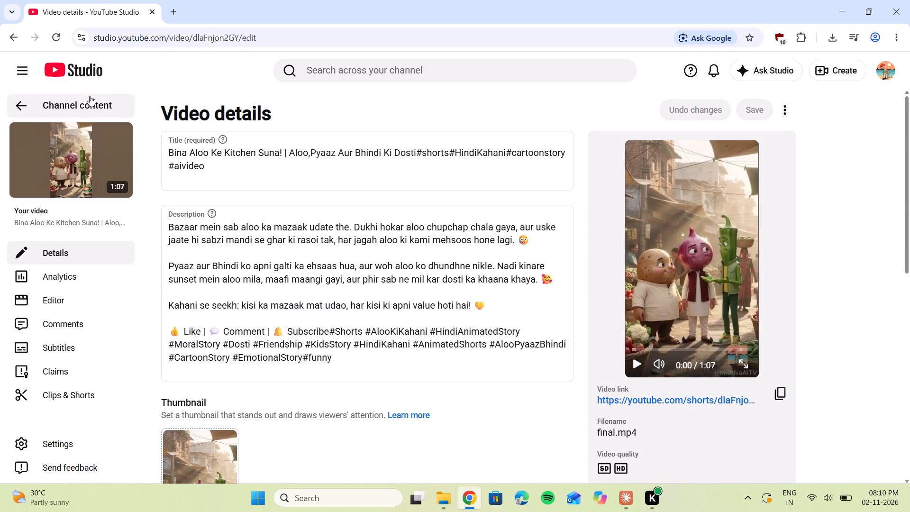
pyautogui.click(12, 102)
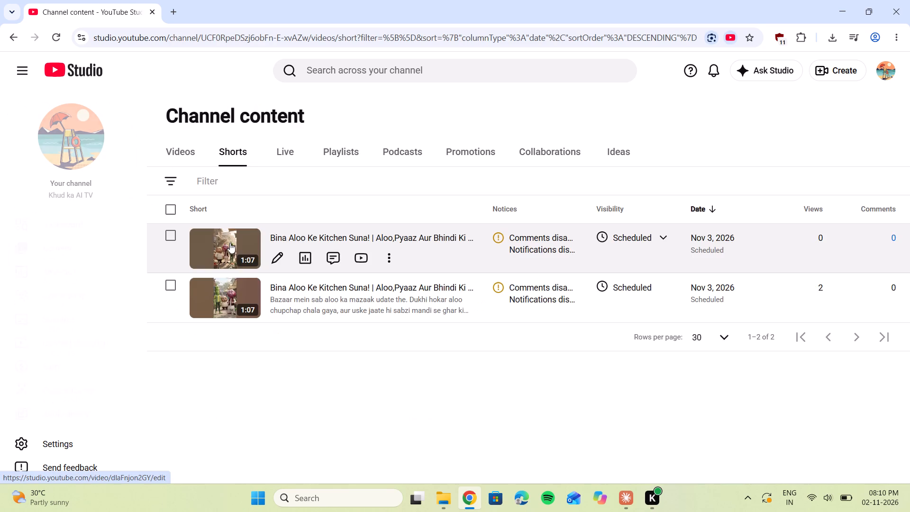
# Permanently delete the older scheduled Short with filename 1101(1).mp4, acknowledging that the deletion is permanent.
pyautogui.click(233, 289)
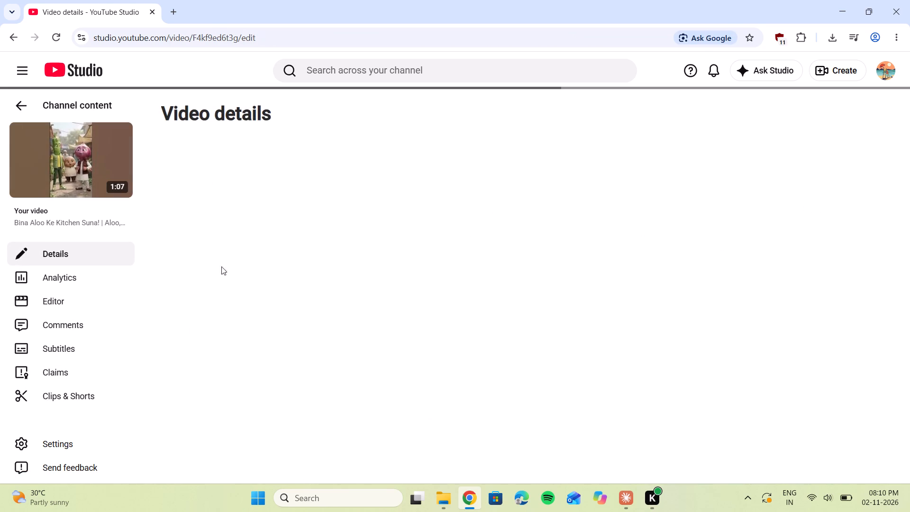
pyautogui.click(781, 110)
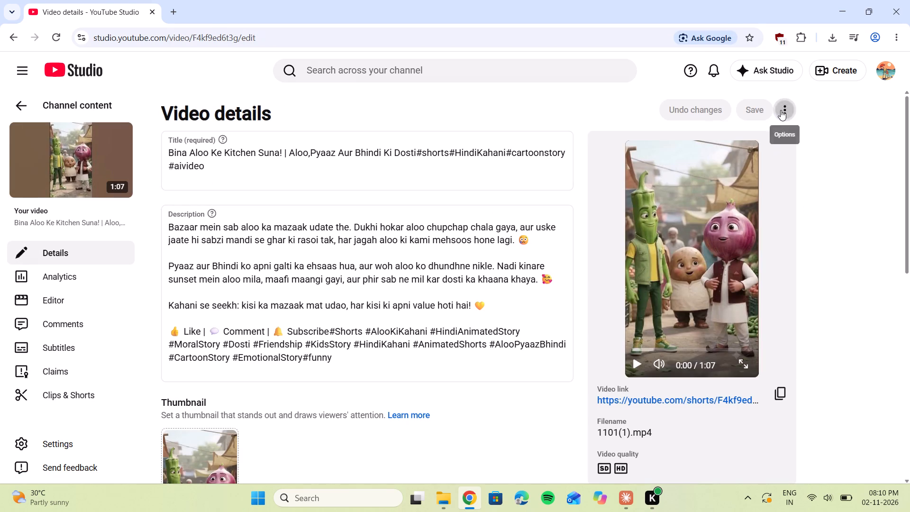
pyautogui.click(710, 157)
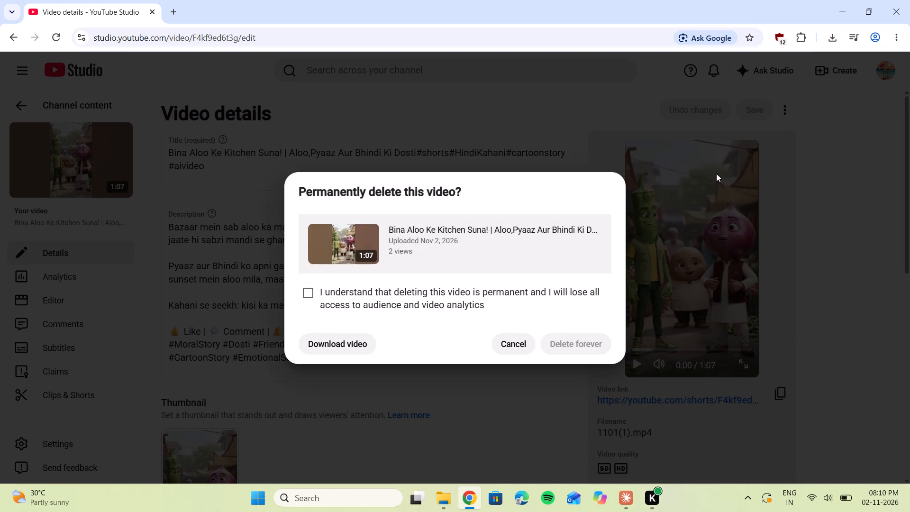
pyautogui.click(313, 292)
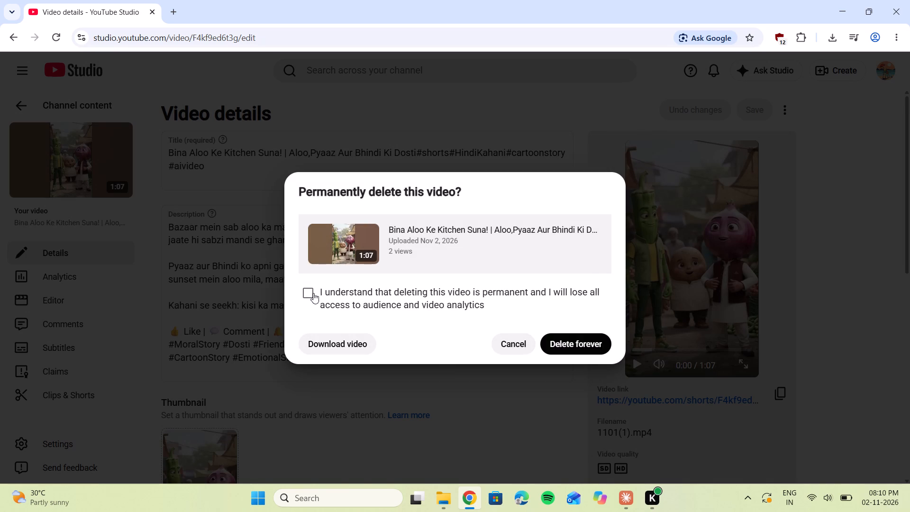
pyautogui.click(585, 337)
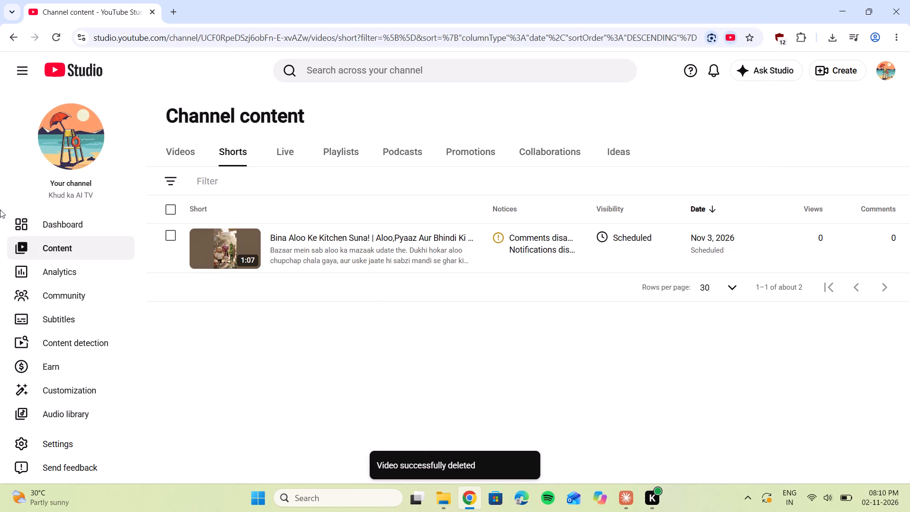
# Open the remaining scheduled Short's details and play its preview in full screen.
pyautogui.click(215, 253)
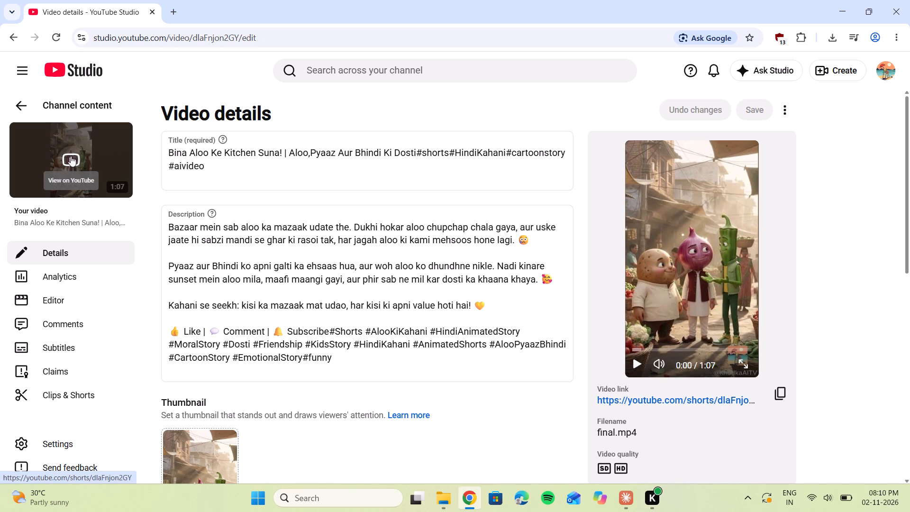
pyautogui.click(746, 360)
pyautogui.click(607, 355)
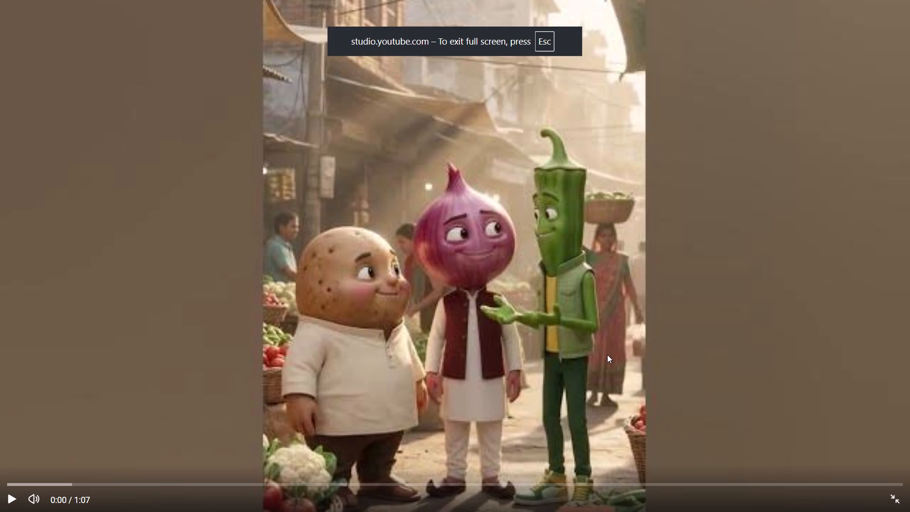
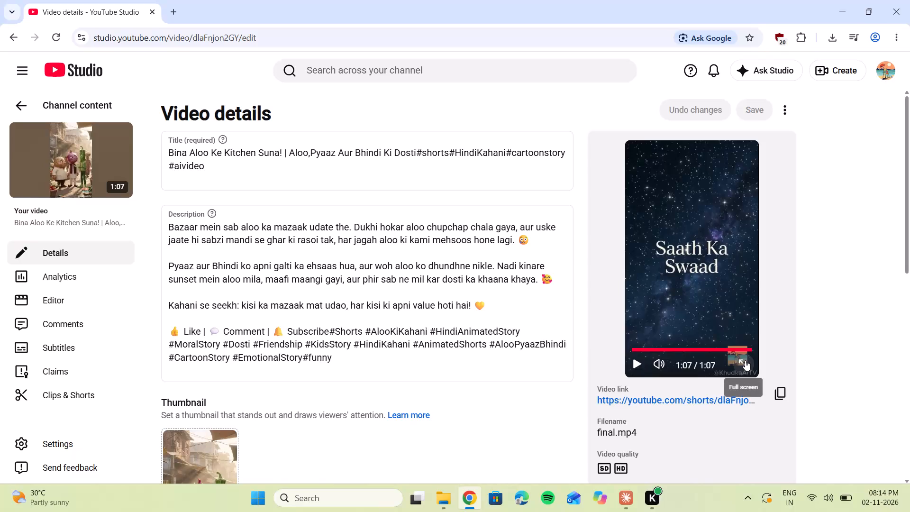
# Replay the final.mp4 Short's preview in full screen, exit to the details page and pause the playback.
pyautogui.rightClick(745, 360)
pyautogui.click(745, 360)
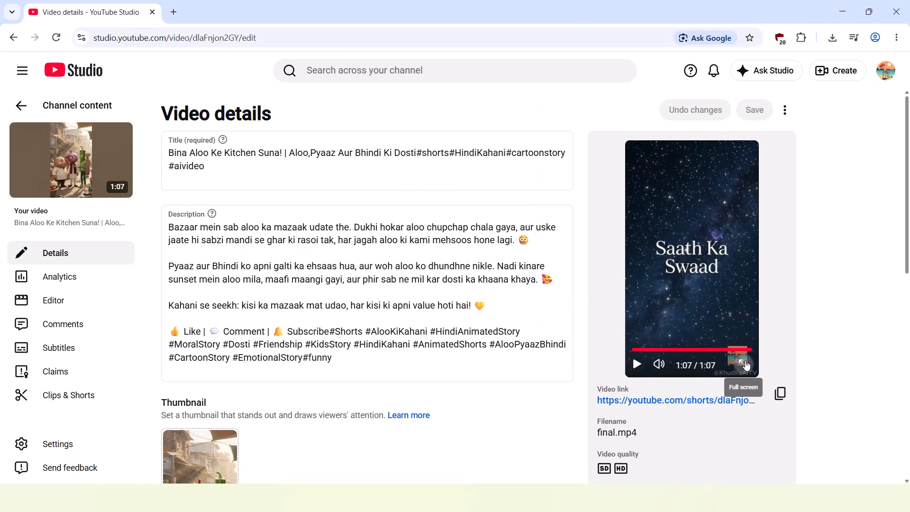
pyautogui.click(705, 295)
pyautogui.press('Escape')
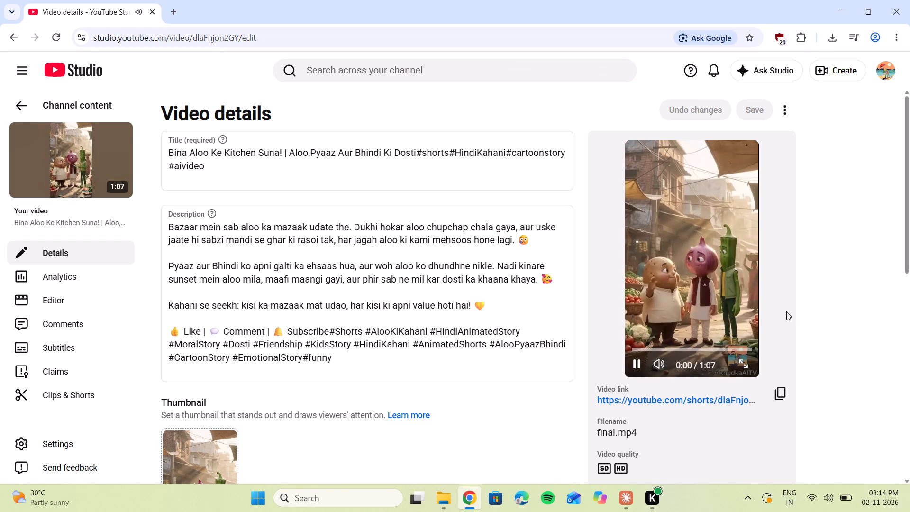
pyautogui.click(635, 364)
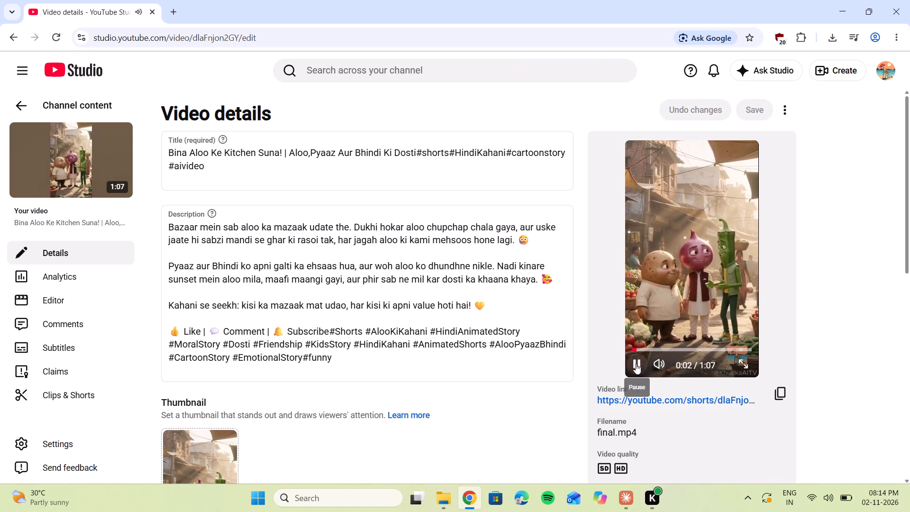
# Copy the Short's video link and open it in a new tab to watch the Short on YouTube.
pyautogui.scroll(-2, 773, 360)
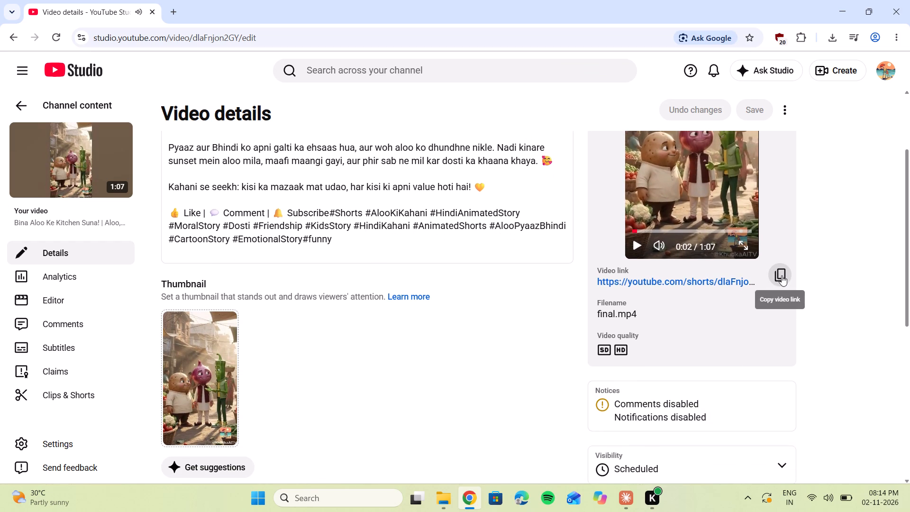
pyautogui.click(782, 275)
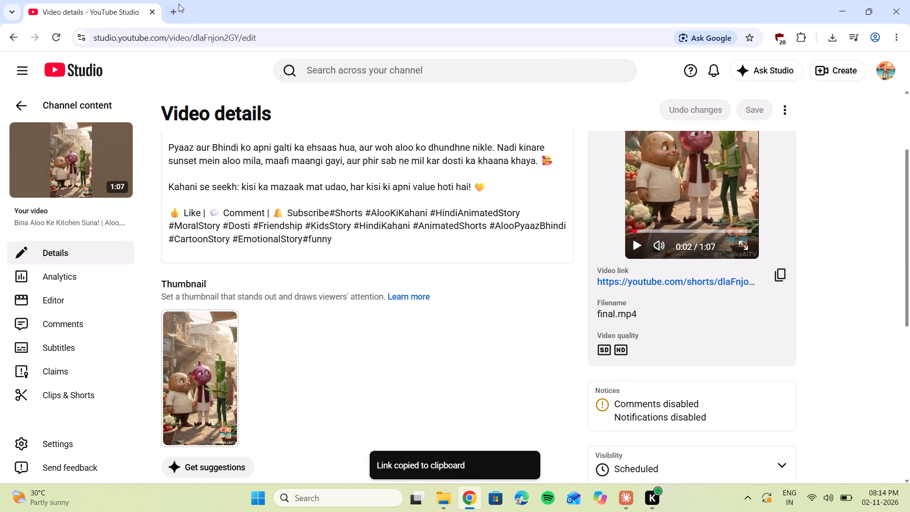
pyautogui.click(174, 7)
pyautogui.click(178, 33)
pyautogui.hotkey('ctrl', 'v')
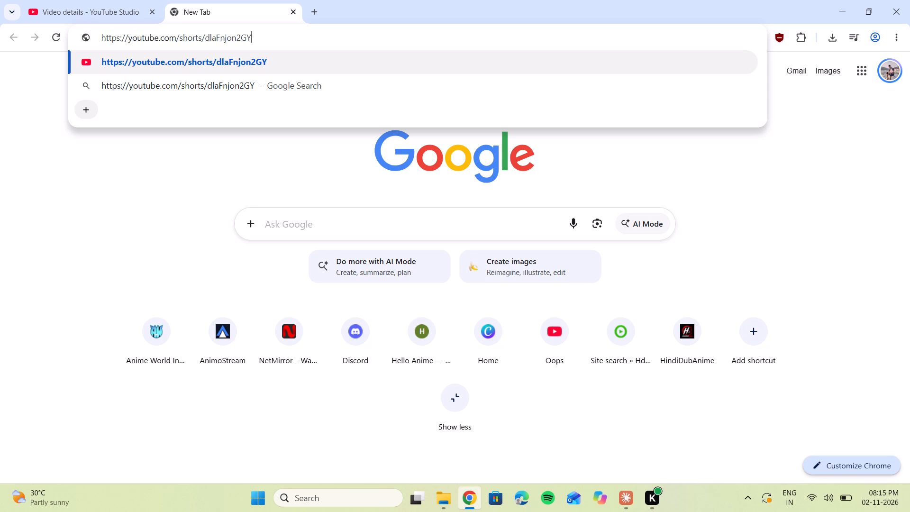
pyautogui.click(188, 63)
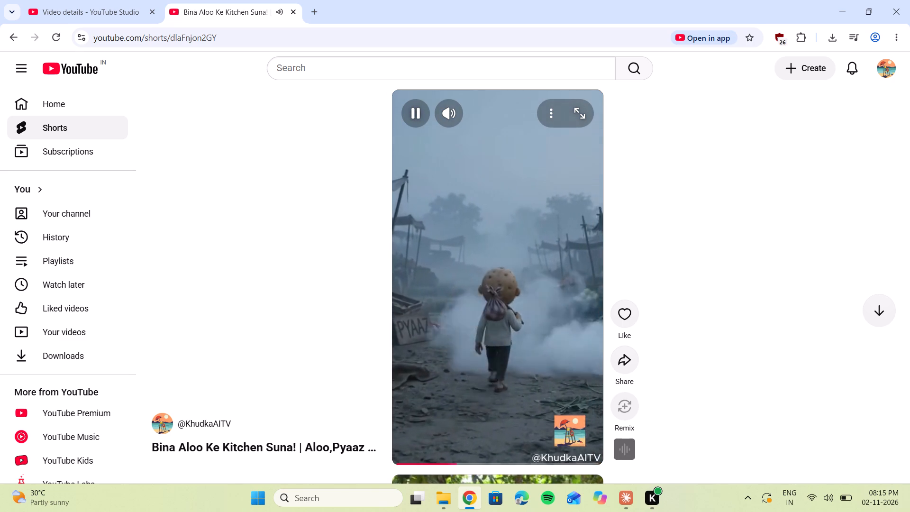
# Return to the Short's video details page and close the tab playing the Short.
pyautogui.click(91, 0)
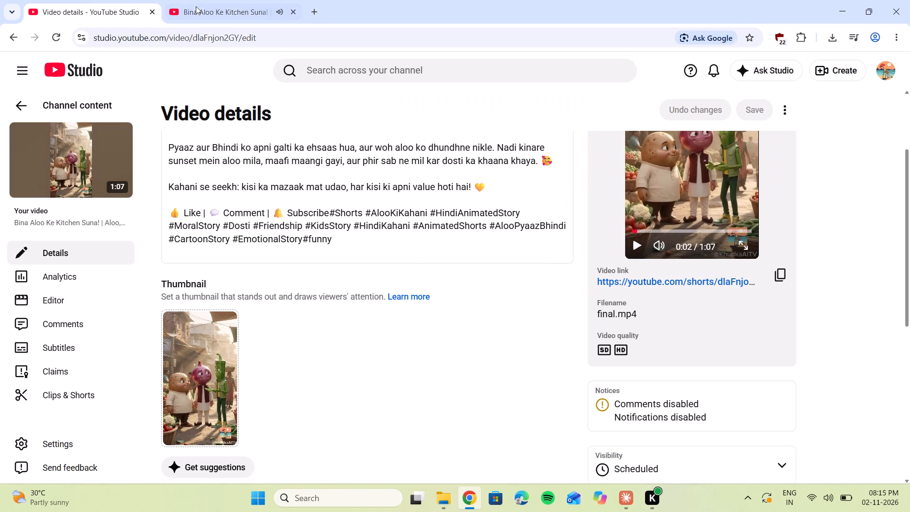
pyautogui.click(293, 12)
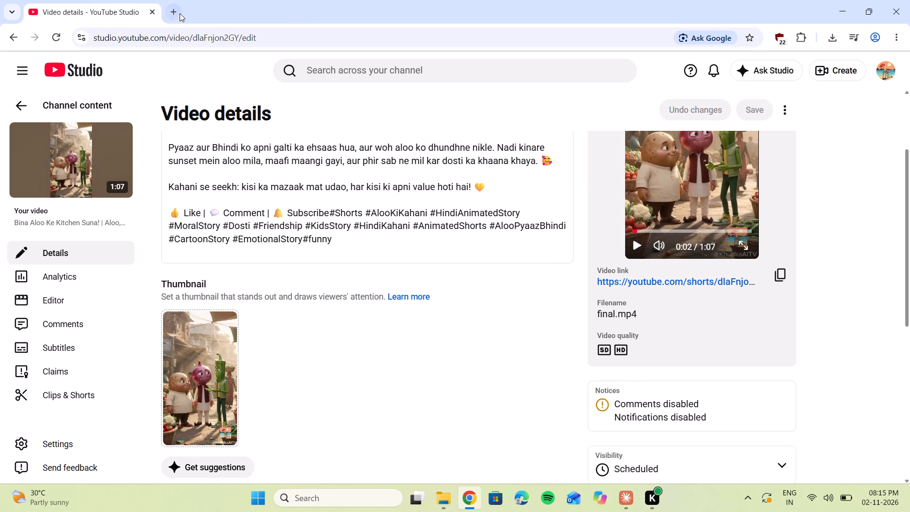
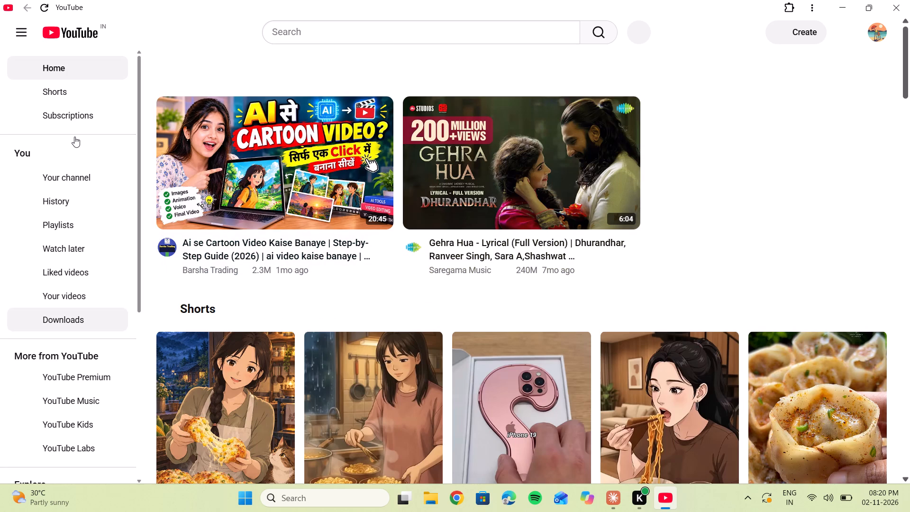
# Open the public channel page of the signed-in Khud ka AI TV account on YouTube.
pyautogui.click(882, 28)
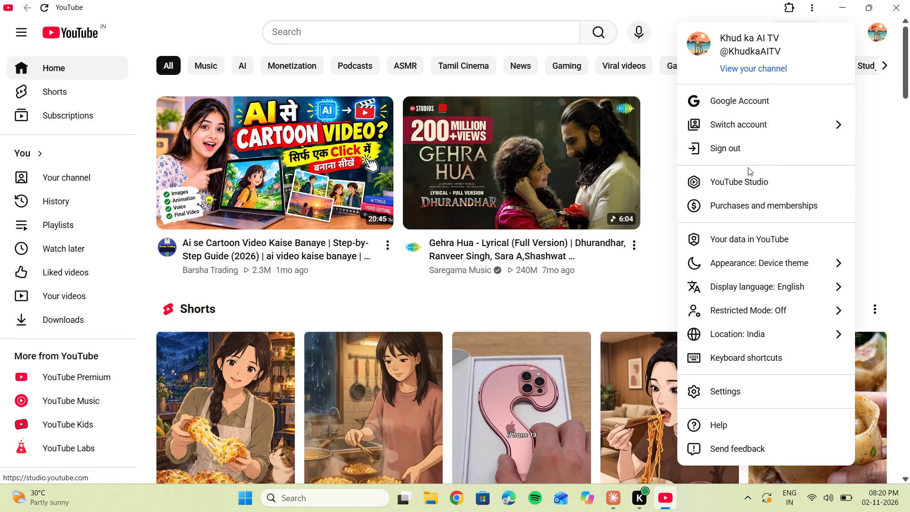
pyautogui.click(754, 41)
pyautogui.click(756, 70)
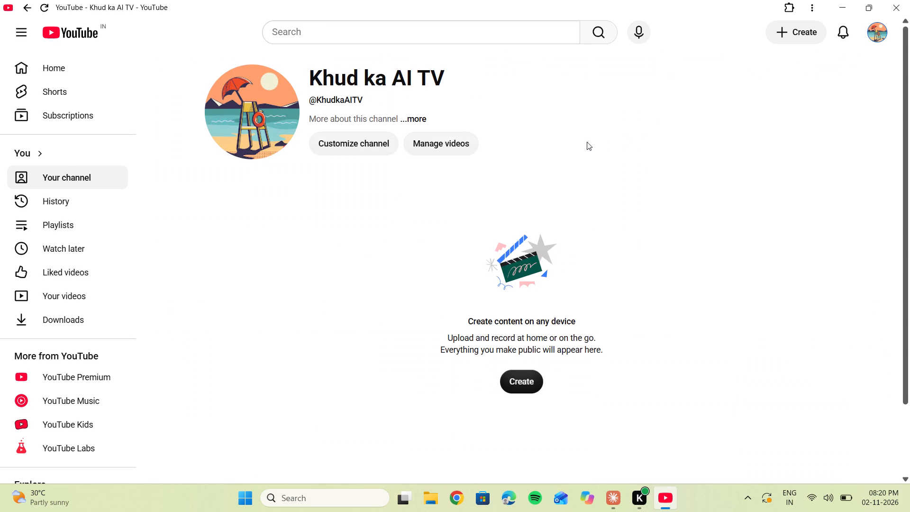
# View the Khud ka AI TV channel's additional info, including its link and join date, and close it.
pyautogui.click(403, 118)
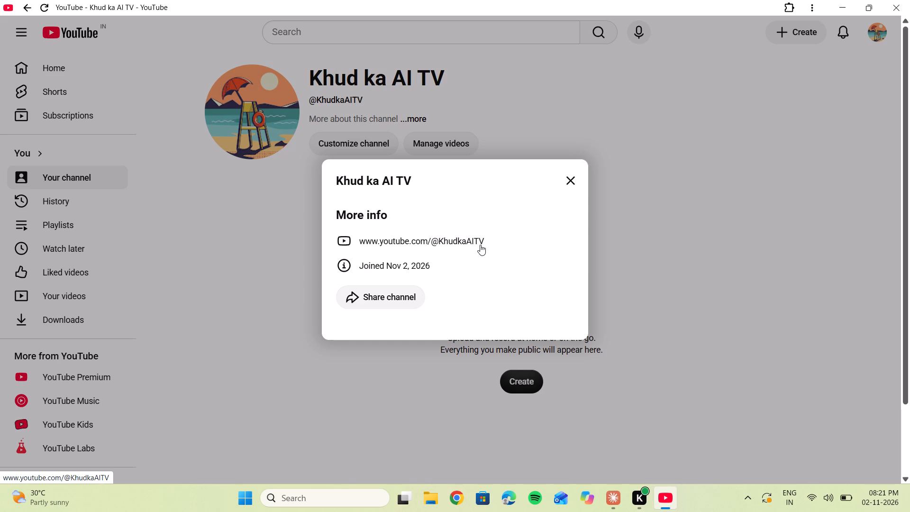
pyautogui.click(568, 176)
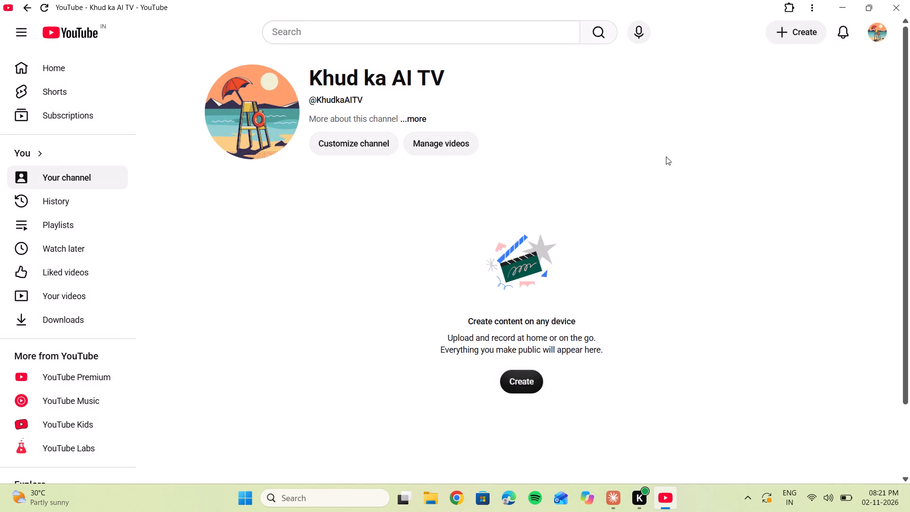